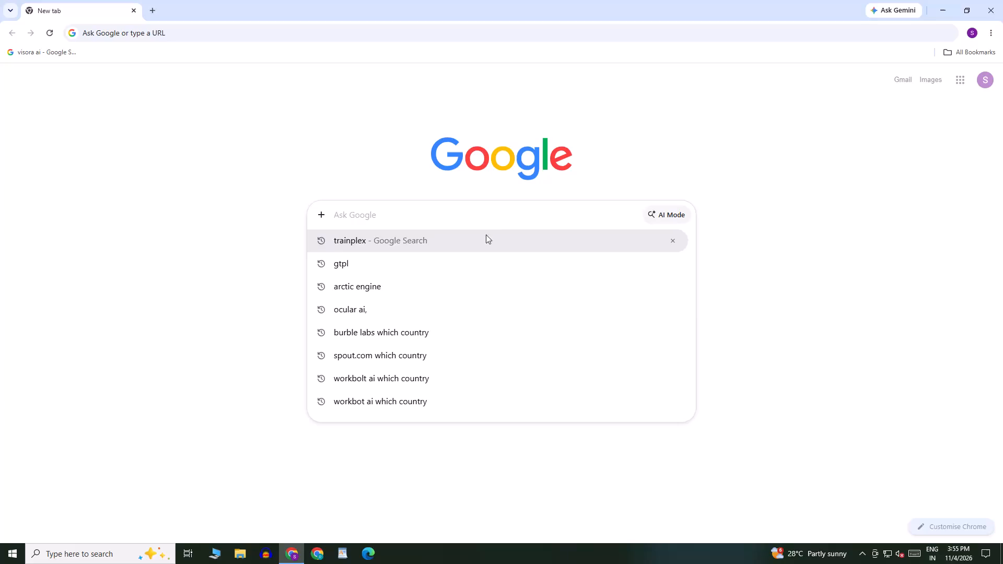
Search Google for canva and open the Canva account login result.
type("canva")
key("Return")
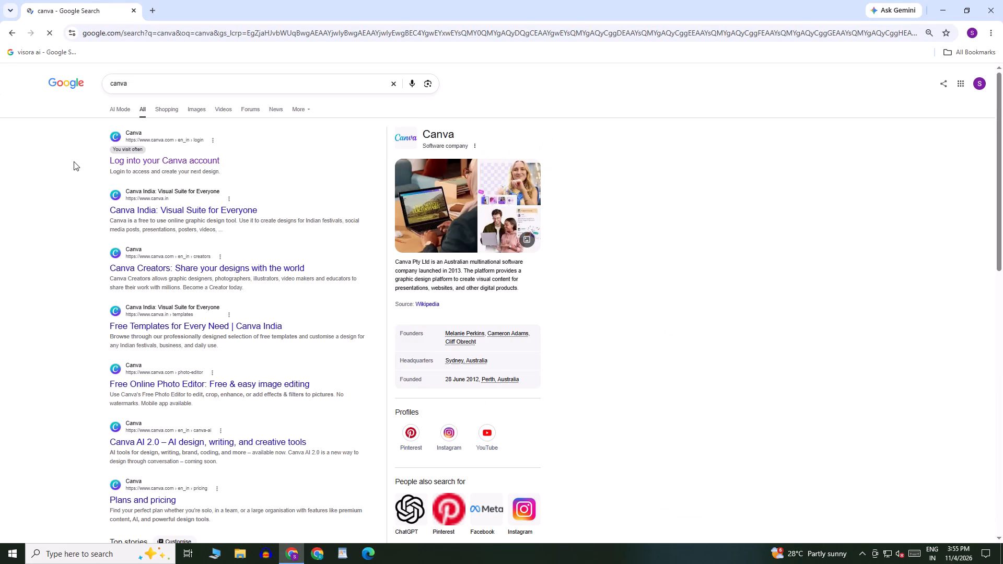
left_click(157, 159)
left_click(860, 555)
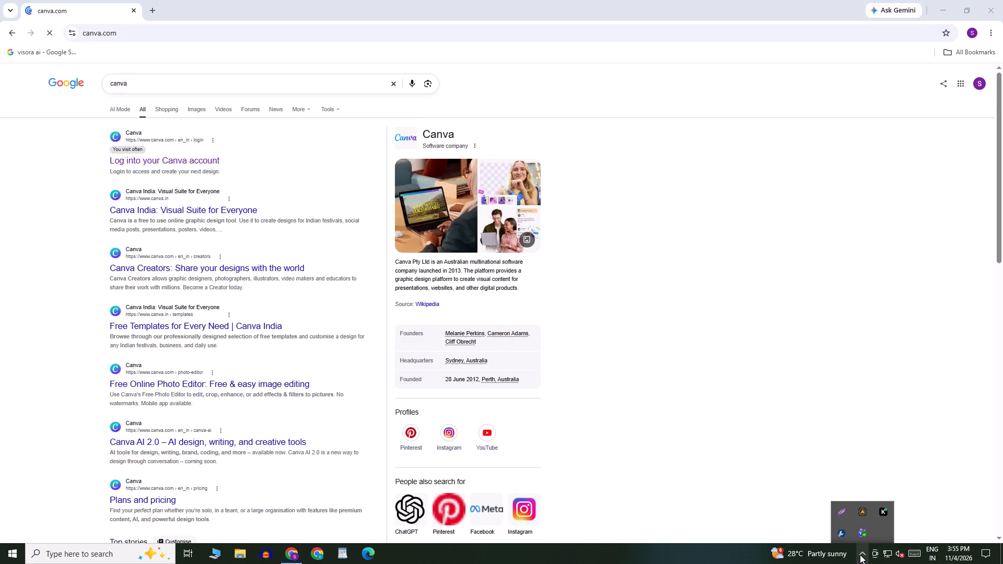
left_click(742, 453)
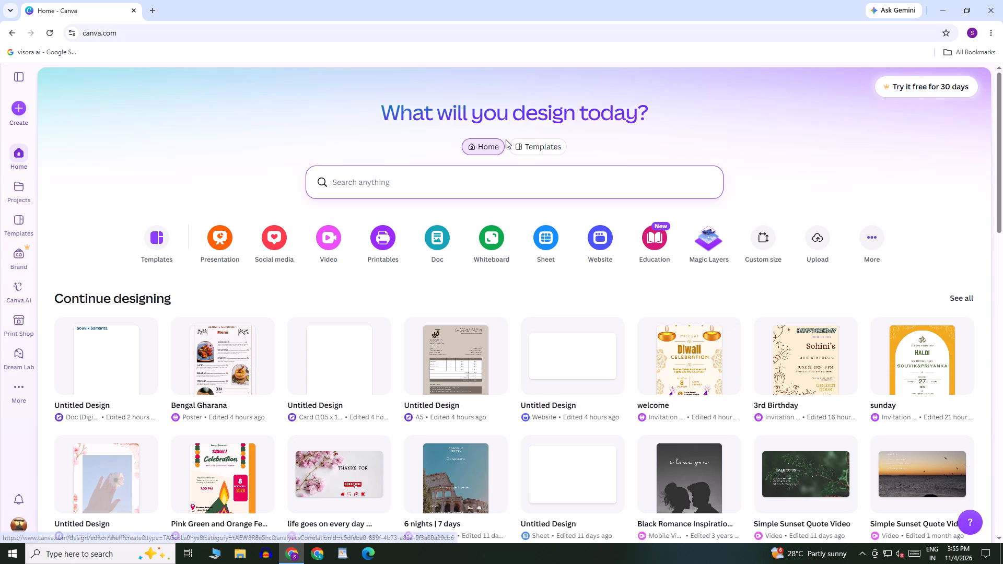
Browse all the design types and create a new blank Sheet design.
left_click(870, 246)
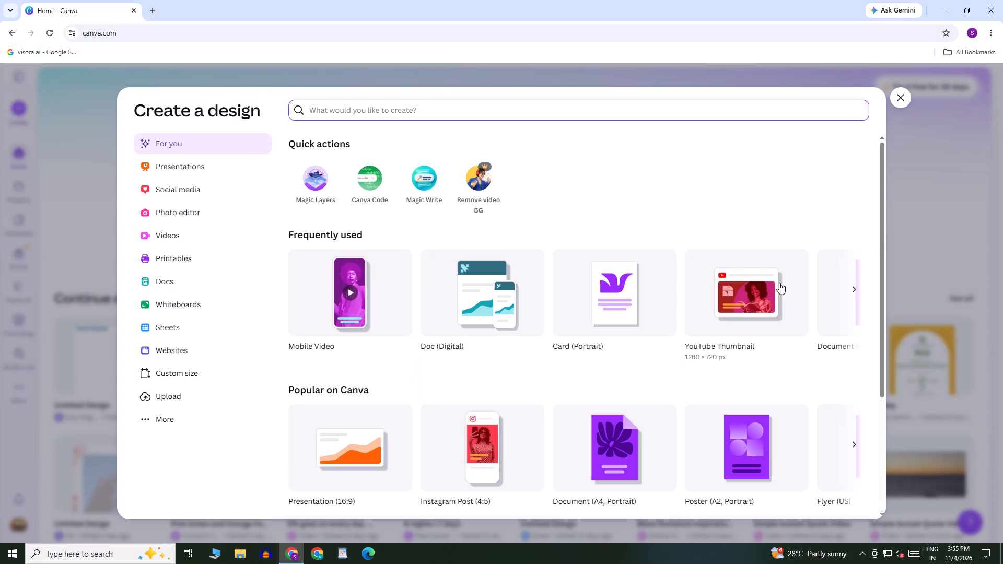
scroll(785, 288, "down", 3)
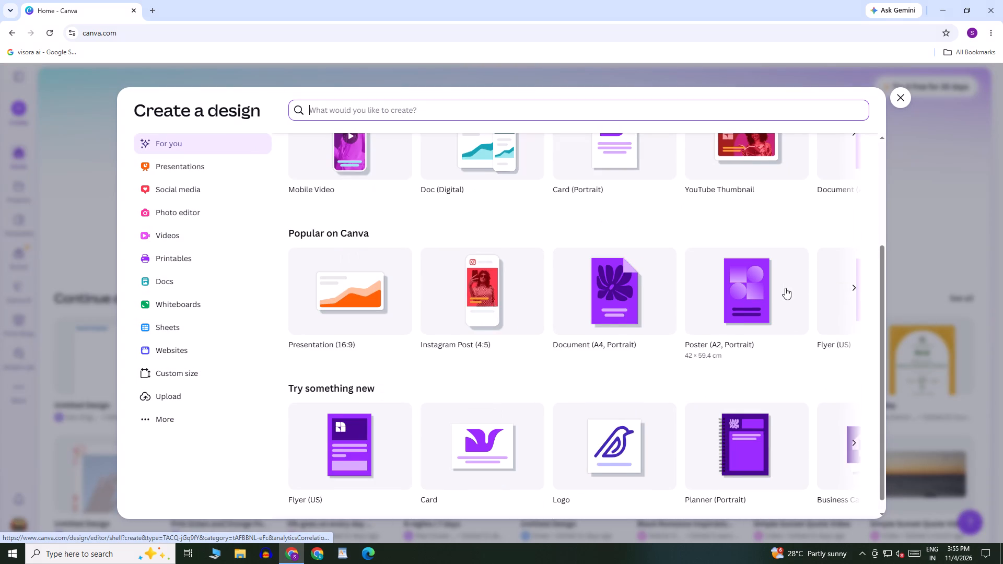
scroll(785, 288, "down", 1)
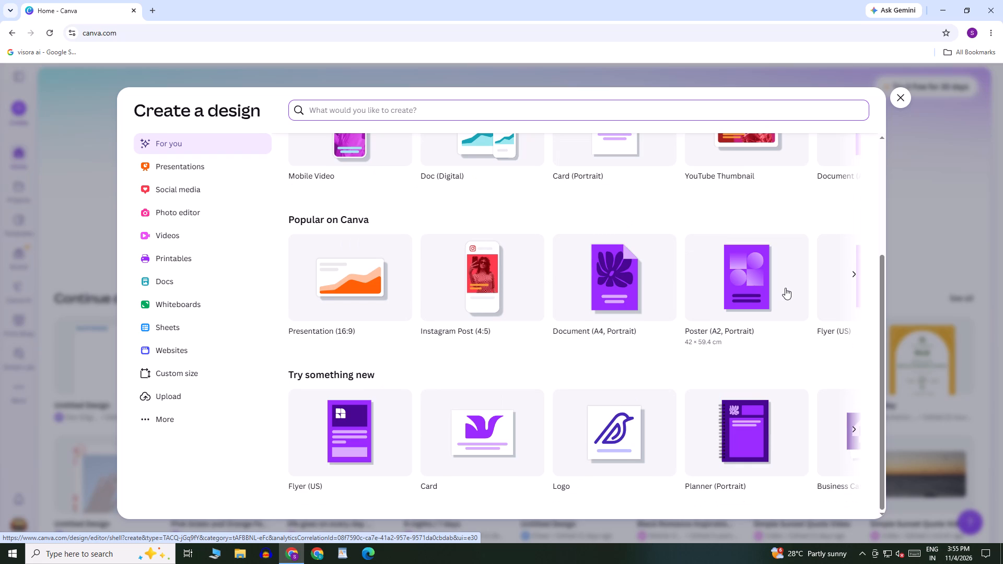
scroll(785, 288, "down", 3)
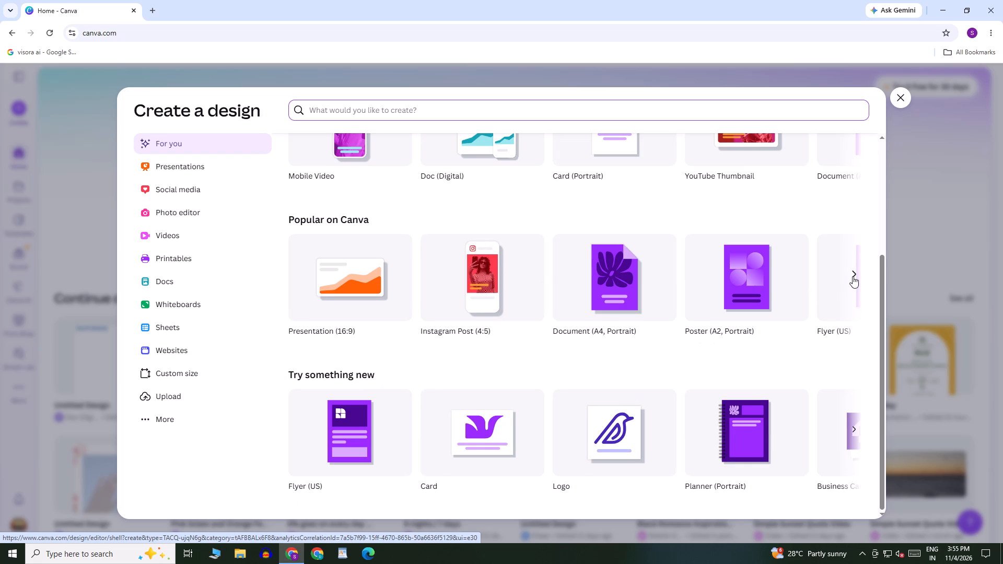
left_click(853, 276)
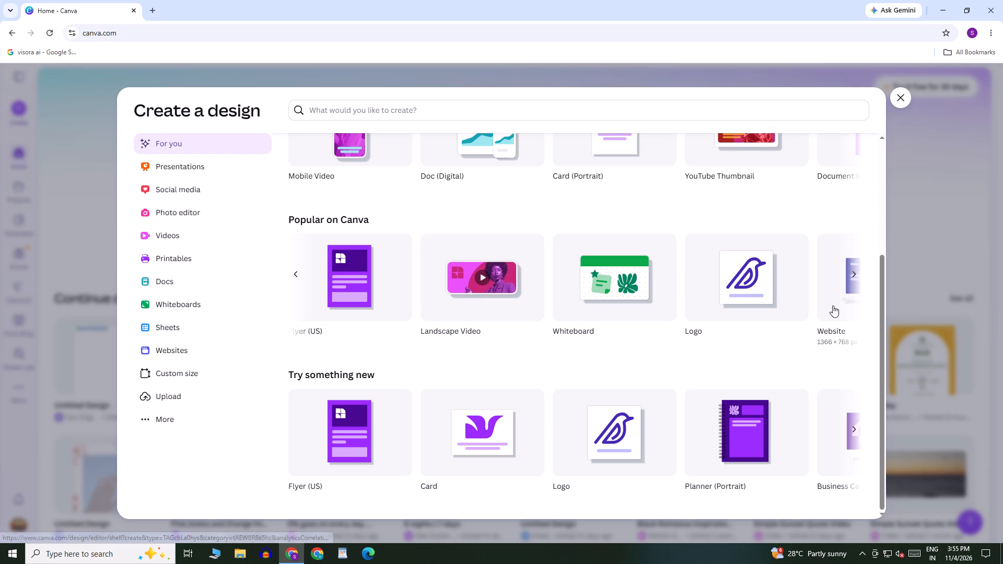
scroll(833, 305, "up", 7)
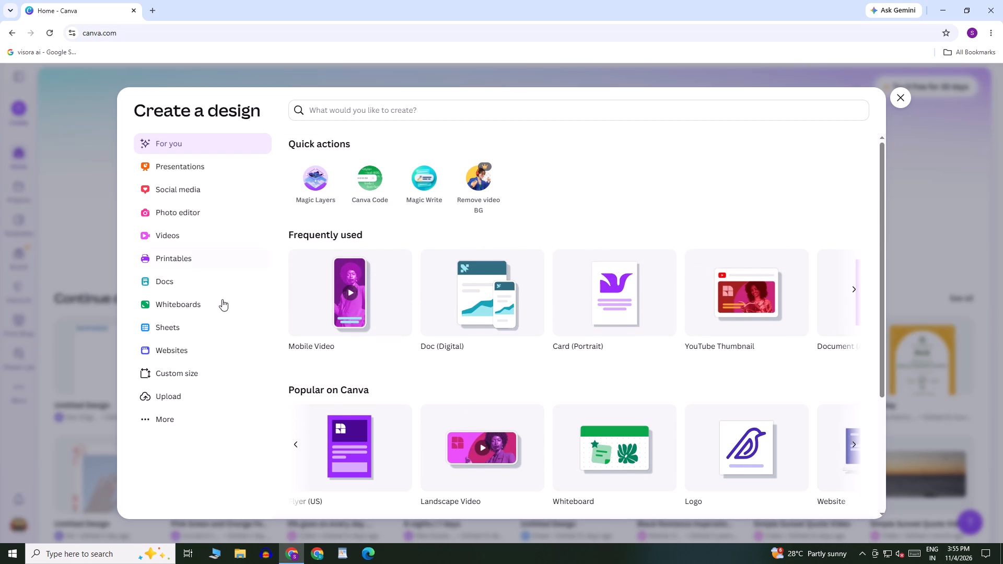
left_click(215, 331)
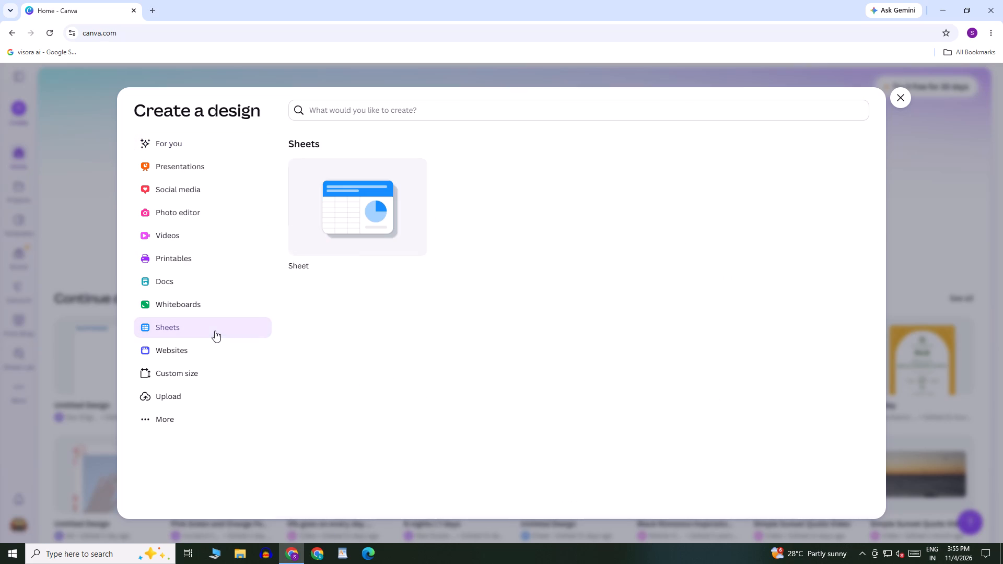
left_click(348, 225)
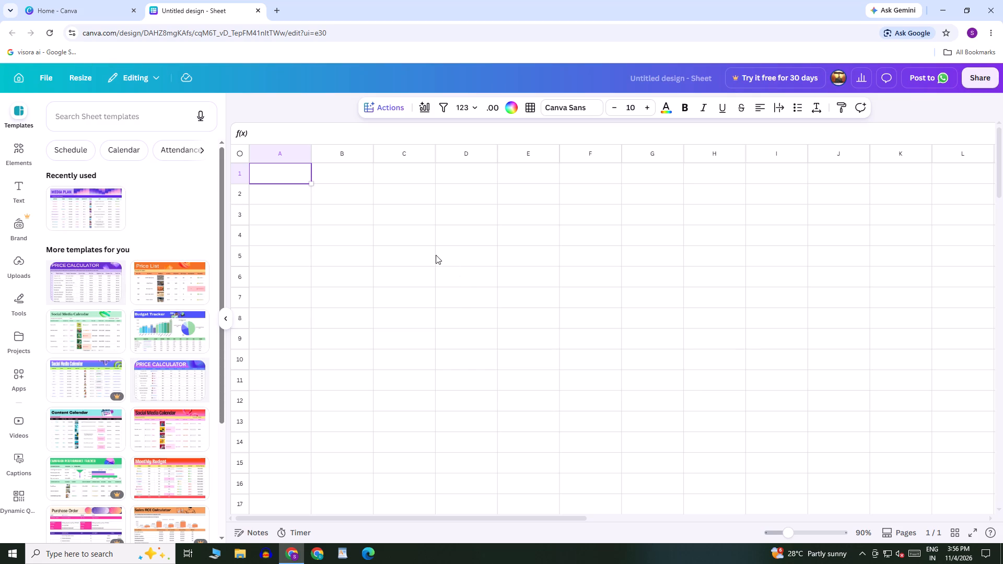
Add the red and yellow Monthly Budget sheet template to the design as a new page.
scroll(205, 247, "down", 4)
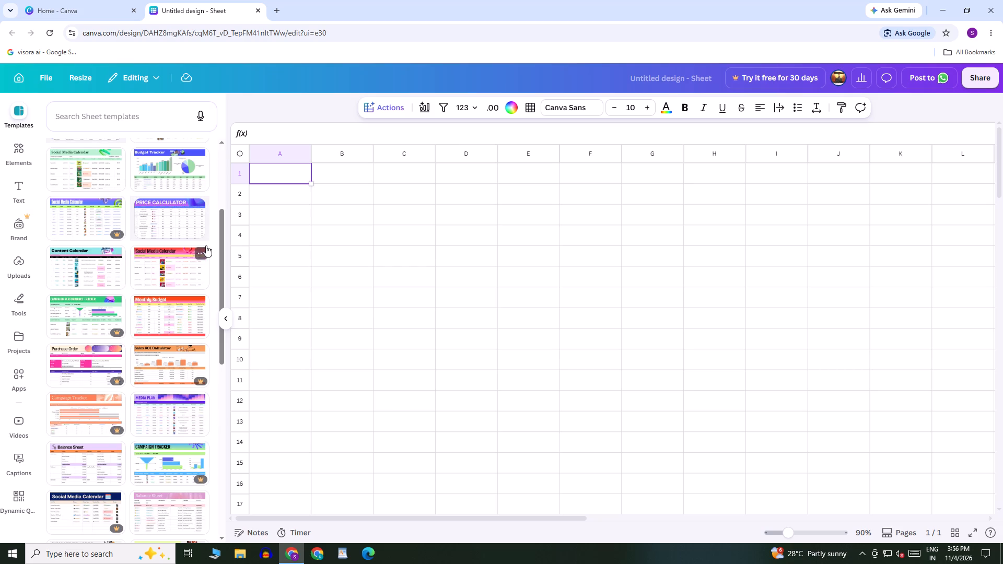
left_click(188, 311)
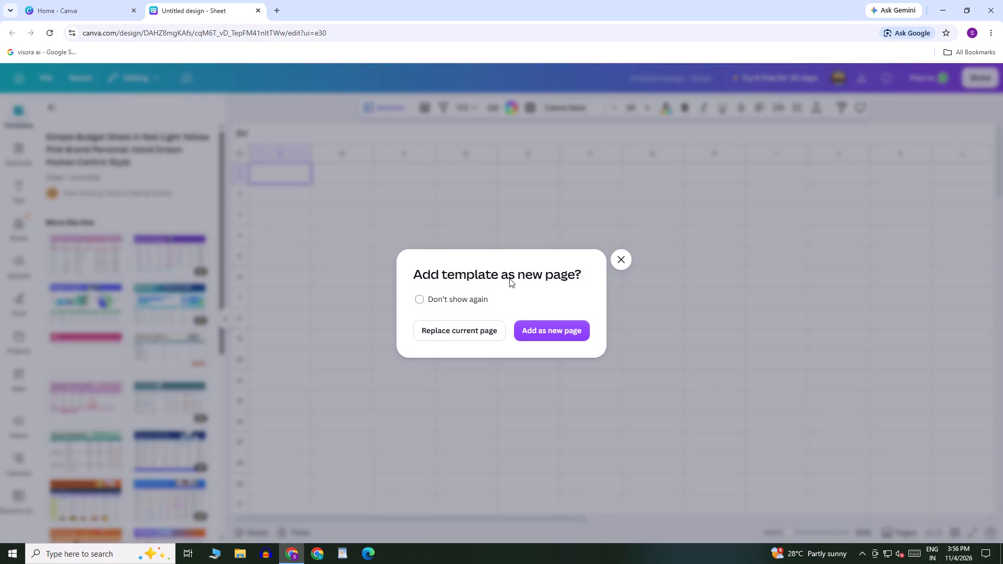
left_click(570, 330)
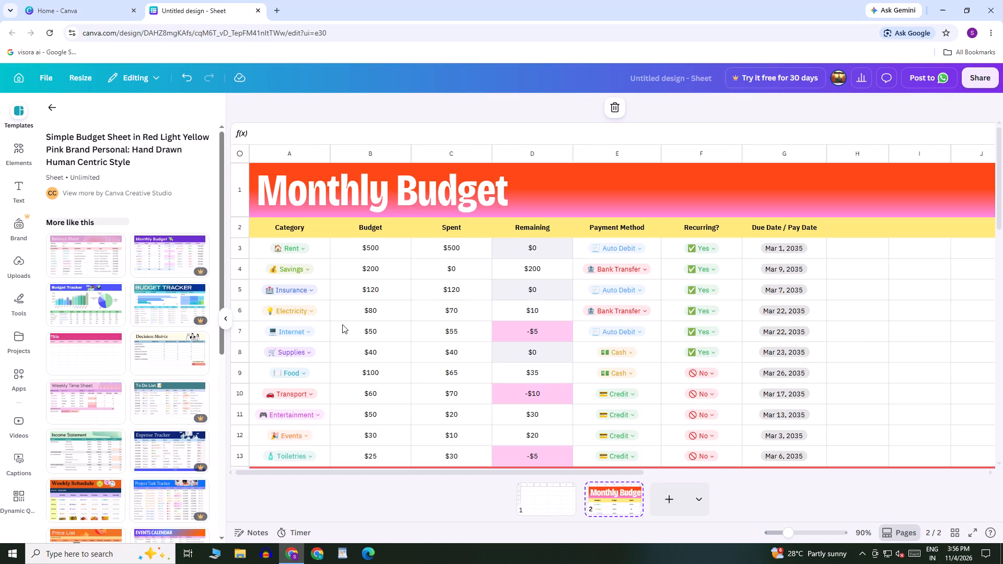
Examine the Monthly Budget table and the category options of its Rent row, then return to the template list.
scroll(342, 324, "down", 3)
scroll(349, 316, "up", 3)
scroll(376, 277, "down", 4)
scroll(376, 277, "up", 3)
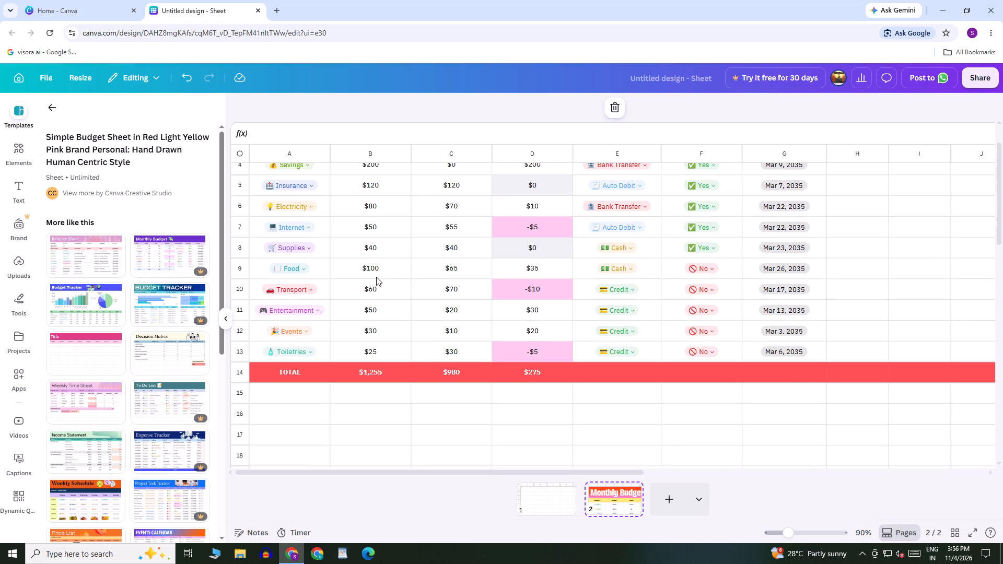
scroll(376, 277, "up", 3)
left_click(306, 249)
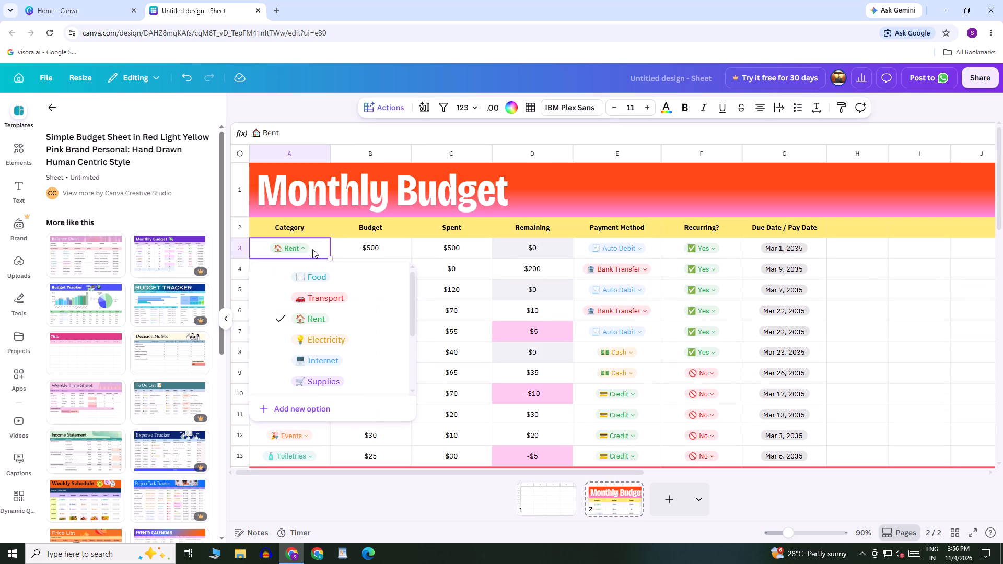
left_click(333, 249)
left_click(54, 108)
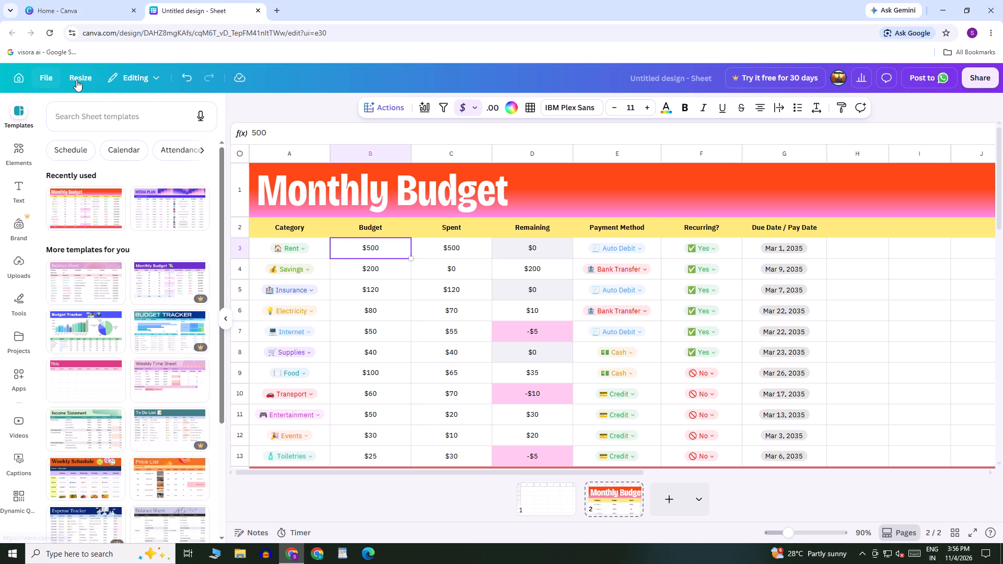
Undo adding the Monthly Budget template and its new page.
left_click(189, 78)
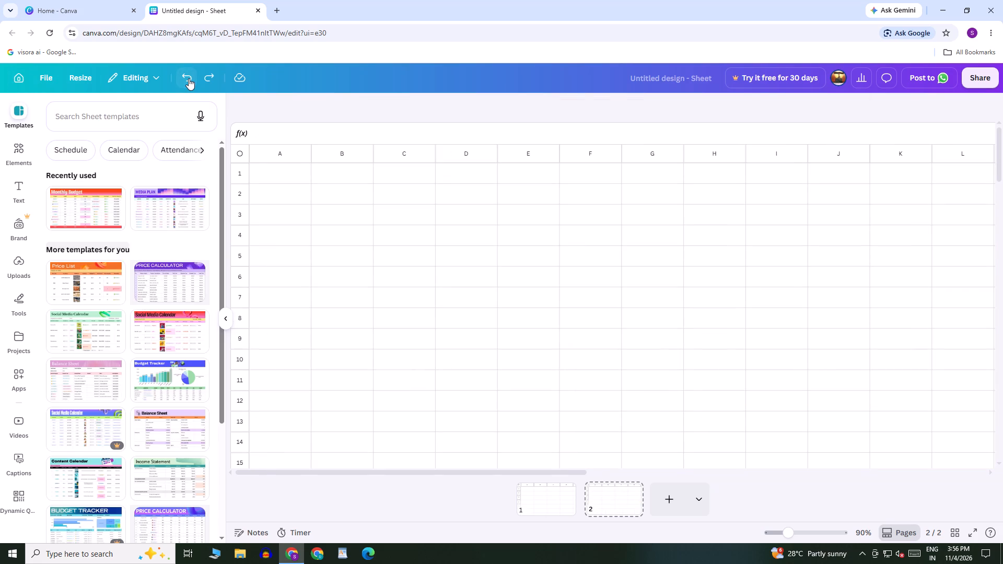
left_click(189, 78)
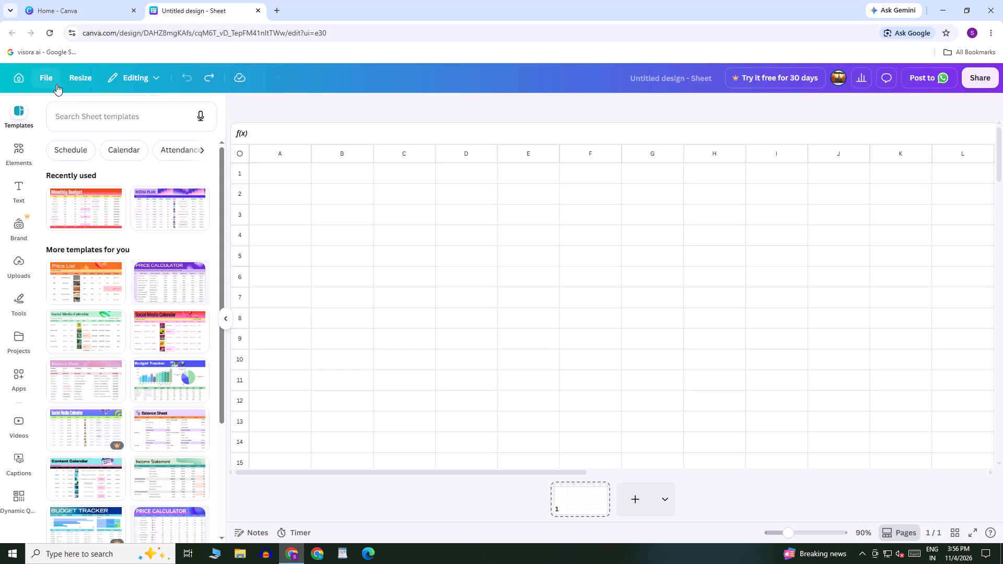
Start creating another new design from the sheet editor to bring up the design types.
left_click(182, 21)
left_click(46, 78)
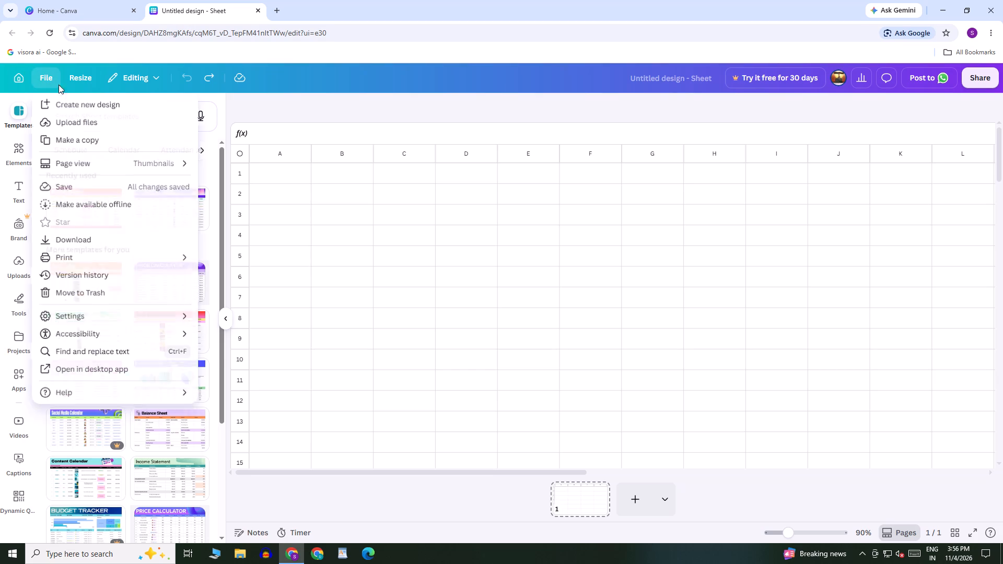
left_click(121, 150)
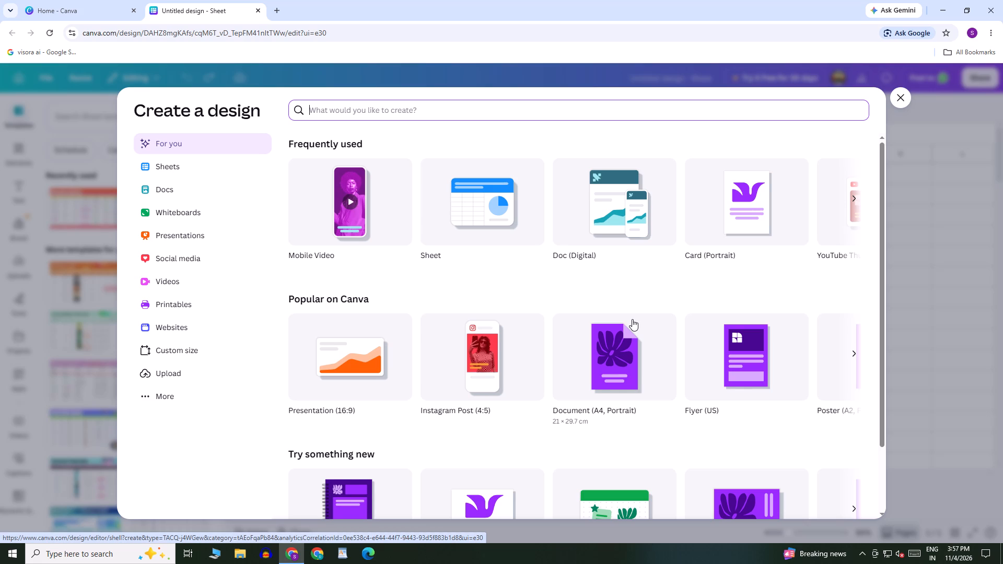
Examine the suggested design types, paging through the Popular on Canva row to its last entries.
scroll(632, 319, "down", 2)
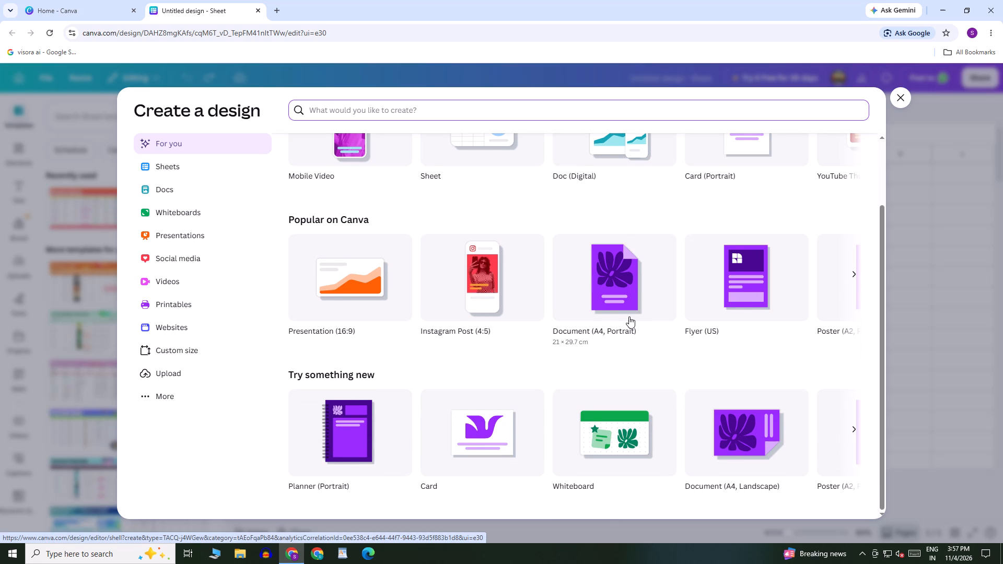
scroll(629, 316, "down", 5)
scroll(657, 334, "up", 1)
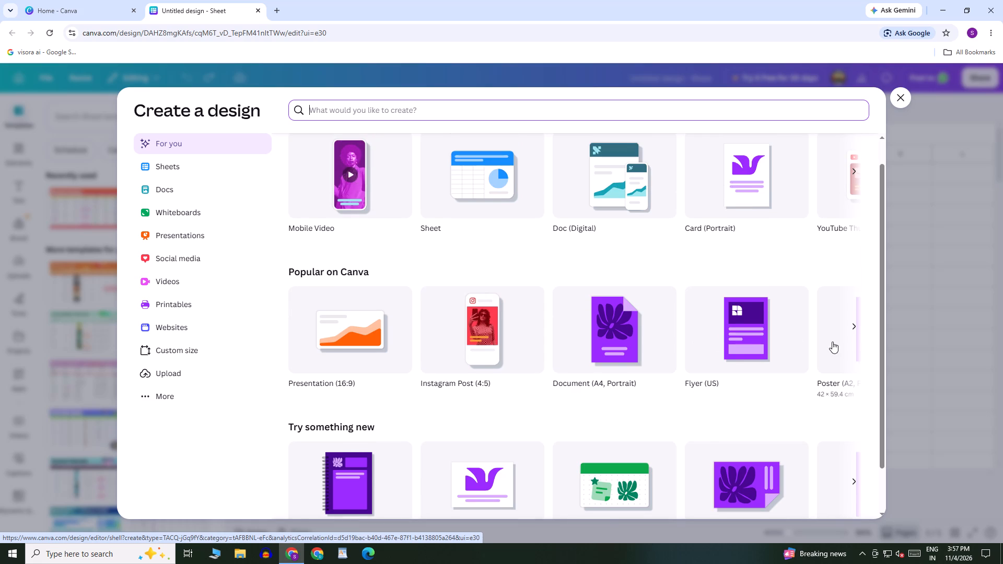
scroll(832, 342, "down", 3)
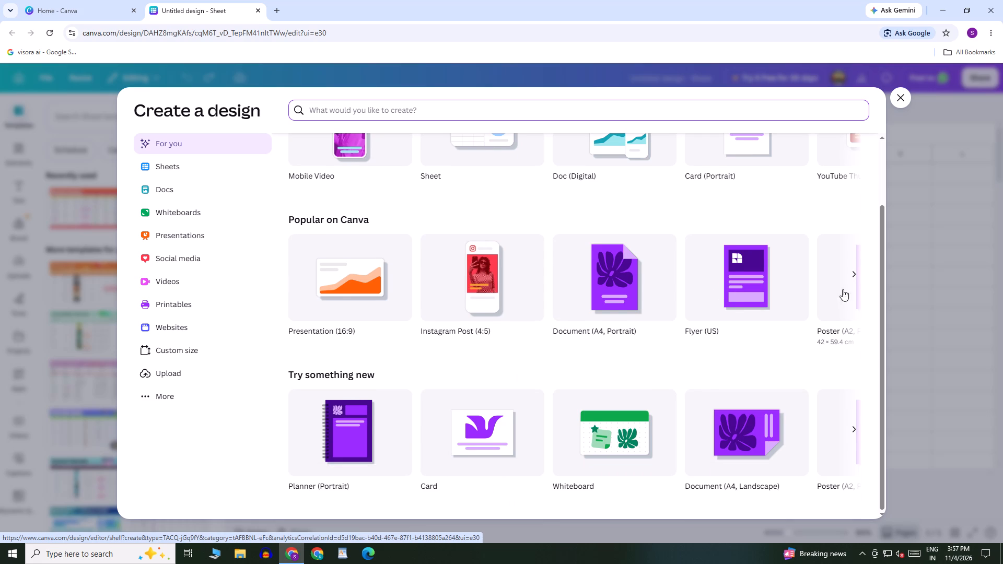
left_click(857, 278)
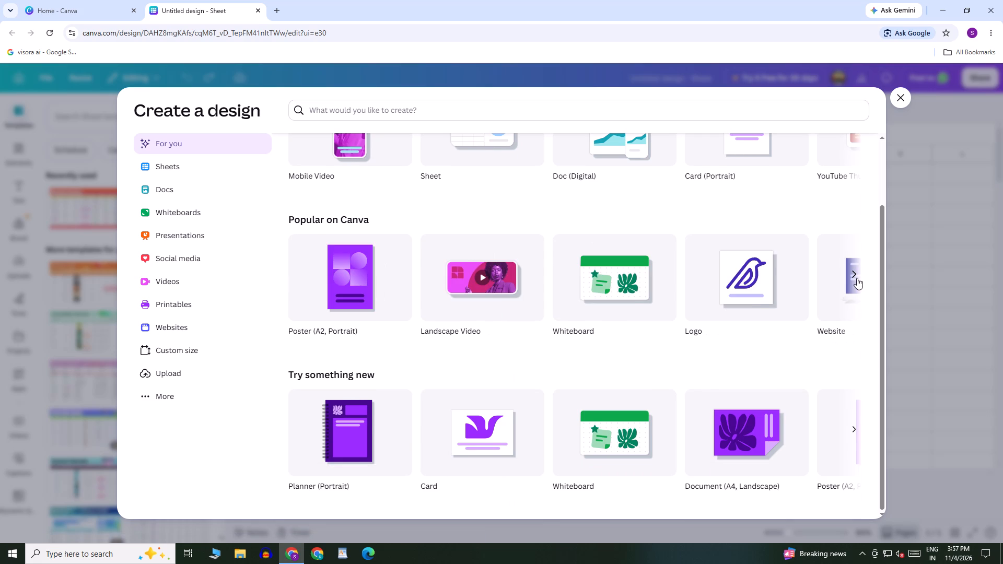
left_click(857, 278)
left_click(857, 278)
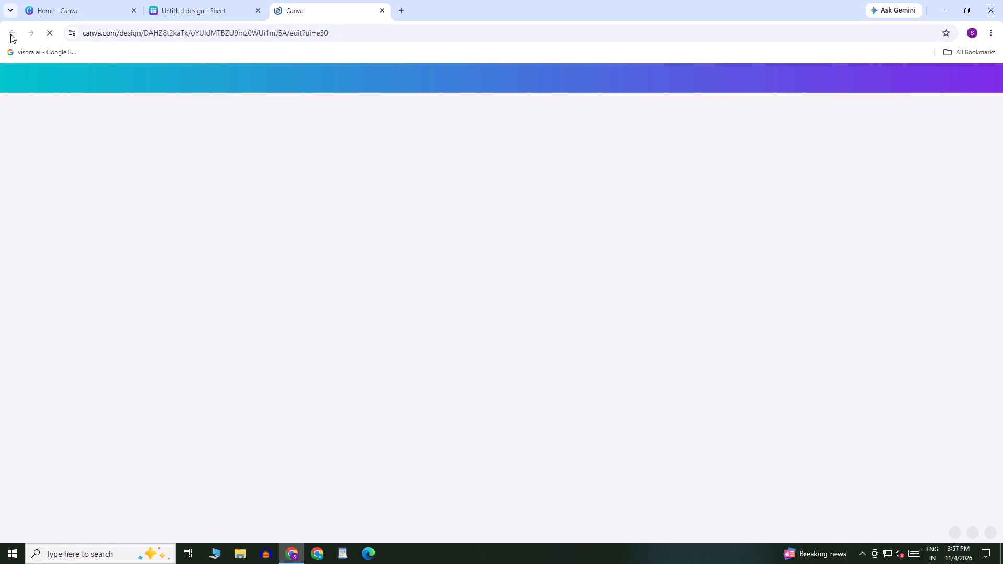
left_click(384, 10)
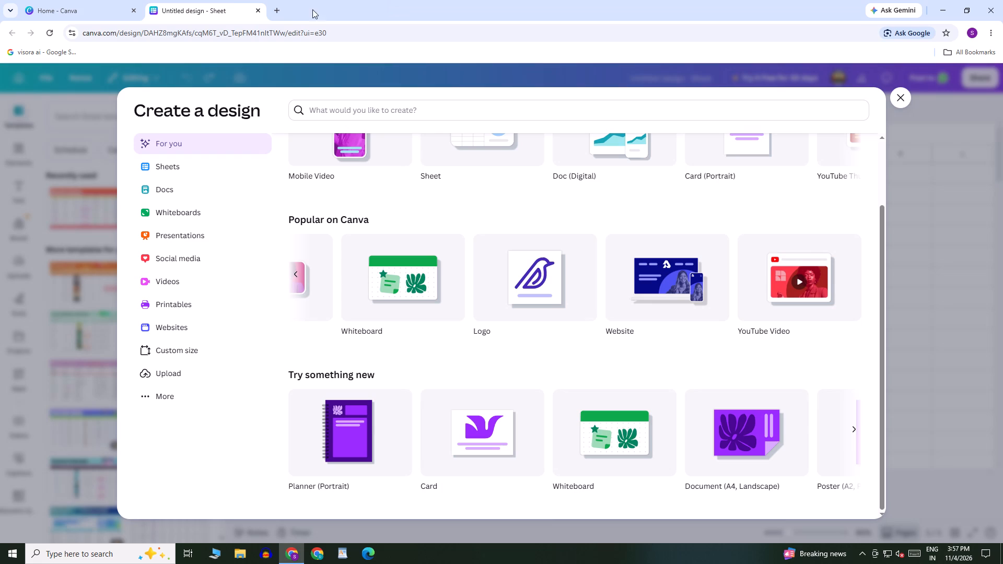
Review all the suggested design type rows again, returning the Popular on Canva row to its first entries.
left_click(225, 0)
scroll(507, 307, "down", 5)
scroll(574, 408, "up", 2)
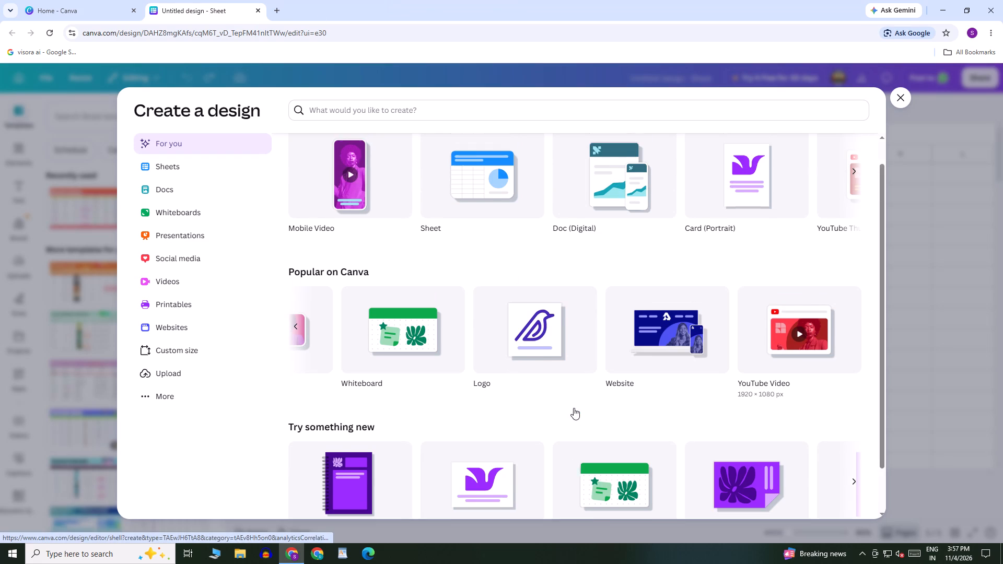
scroll(574, 408, "up", 5)
scroll(415, 181, "up", 2)
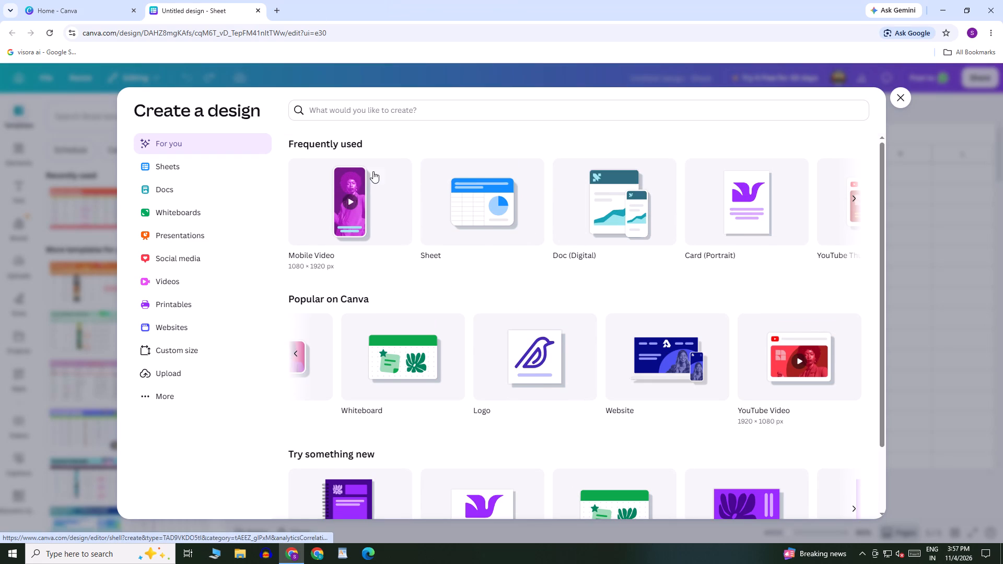
scroll(373, 171, "up", 1)
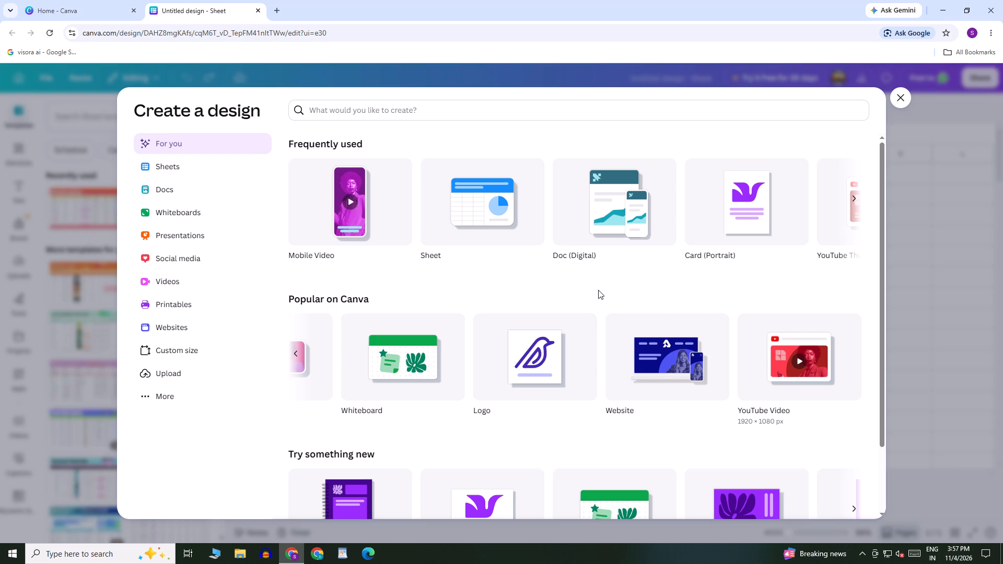
left_click(294, 353)
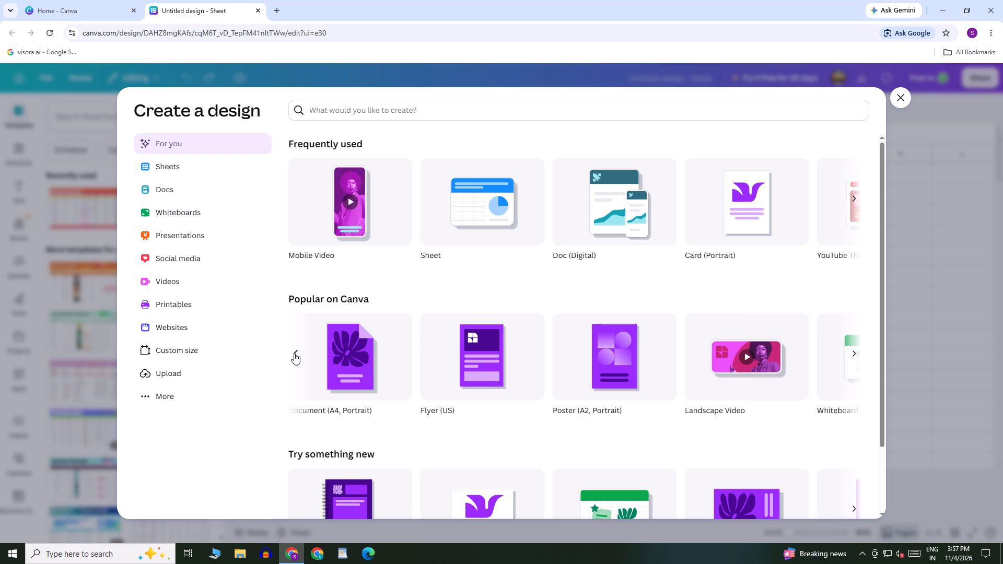
left_click(294, 353)
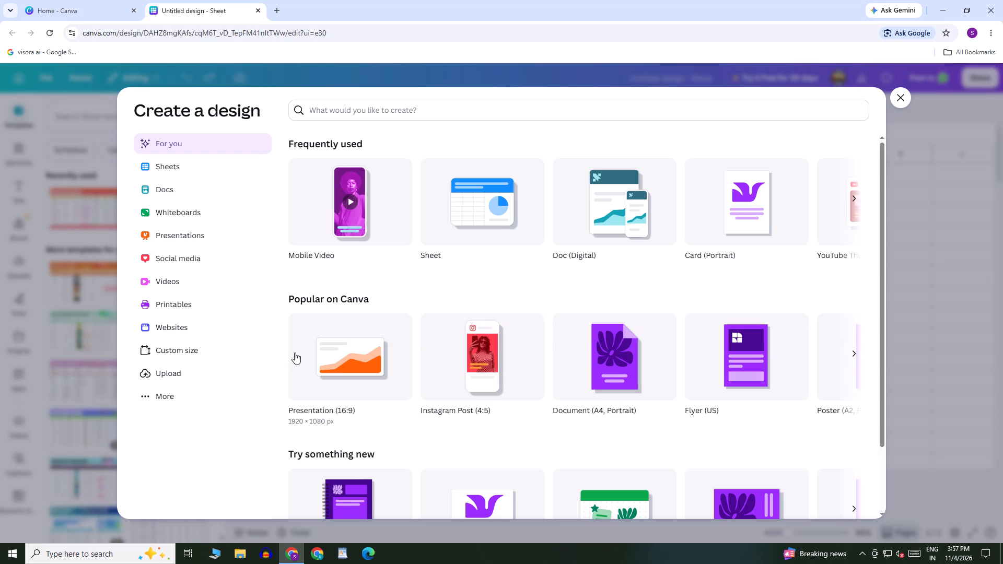
scroll(322, 342, "down", 5)
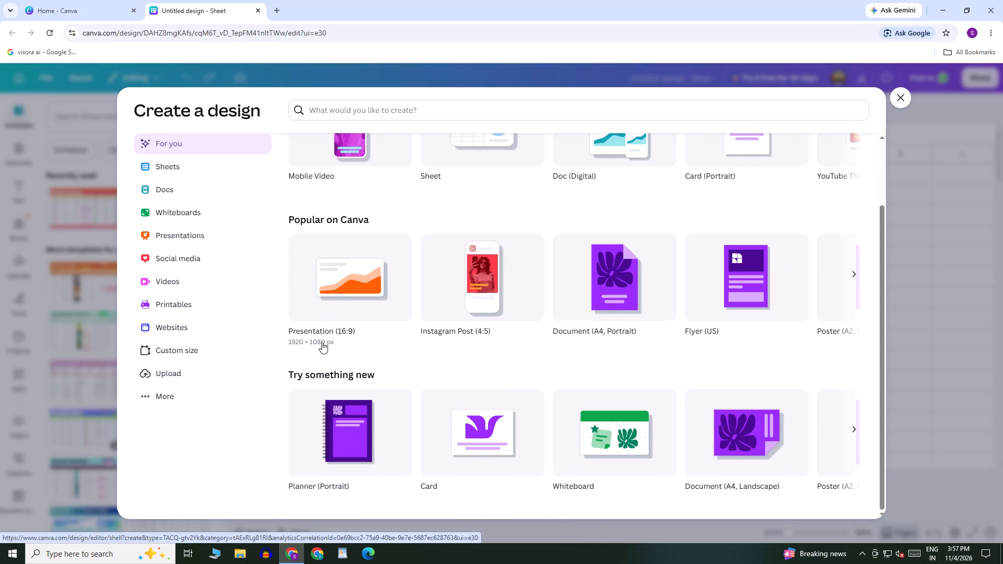
scroll(731, 380, "up", 2)
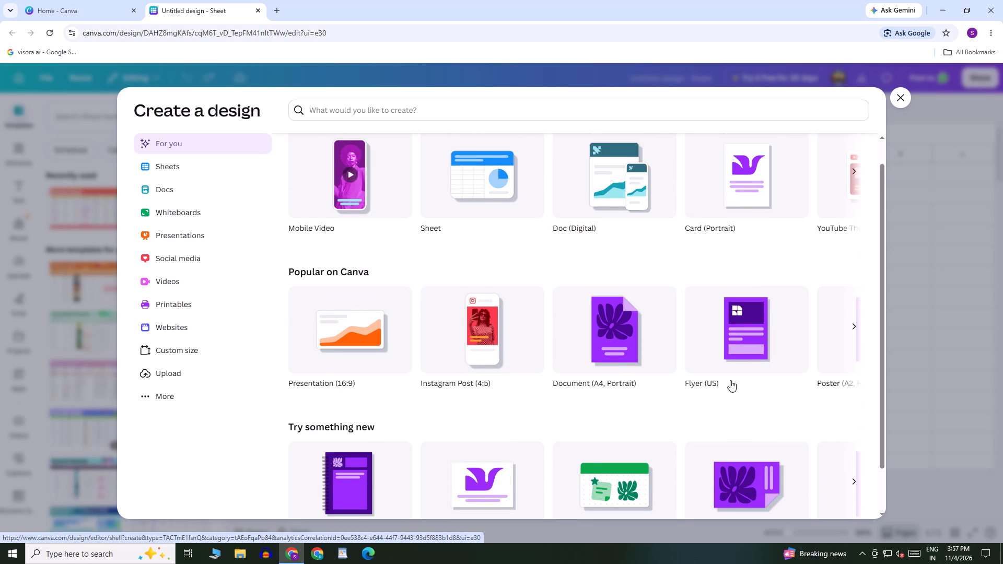
scroll(730, 380, "up", 1)
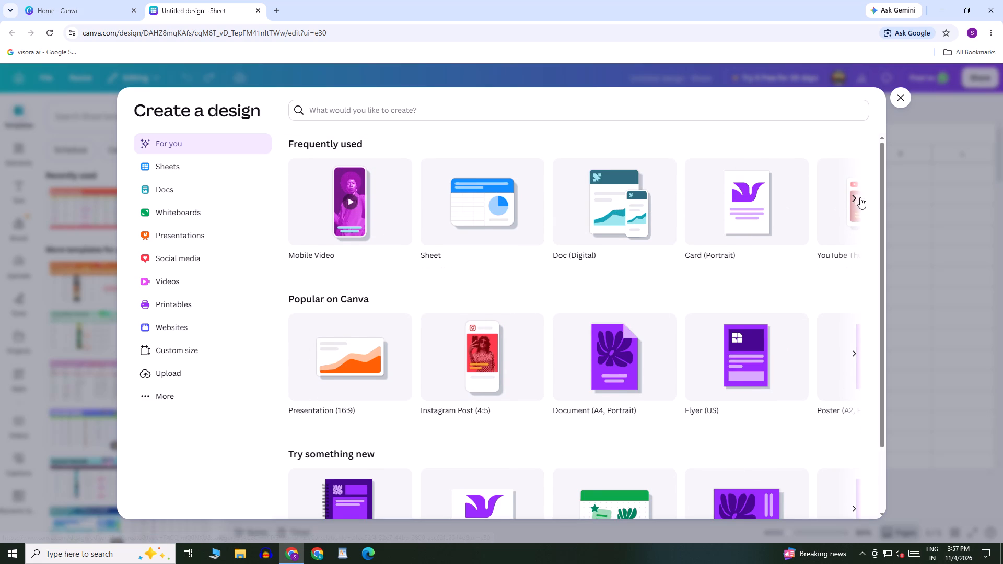
Look through the Frequently used and Popular on Canva rows up to their last design types.
left_click(853, 197)
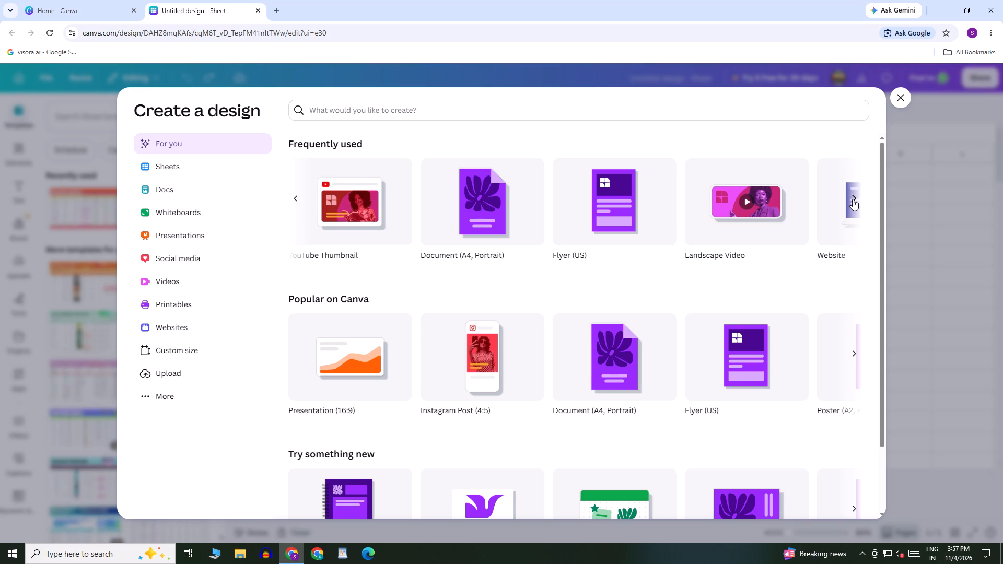
left_click(855, 201)
scroll(804, 290, "down", 1)
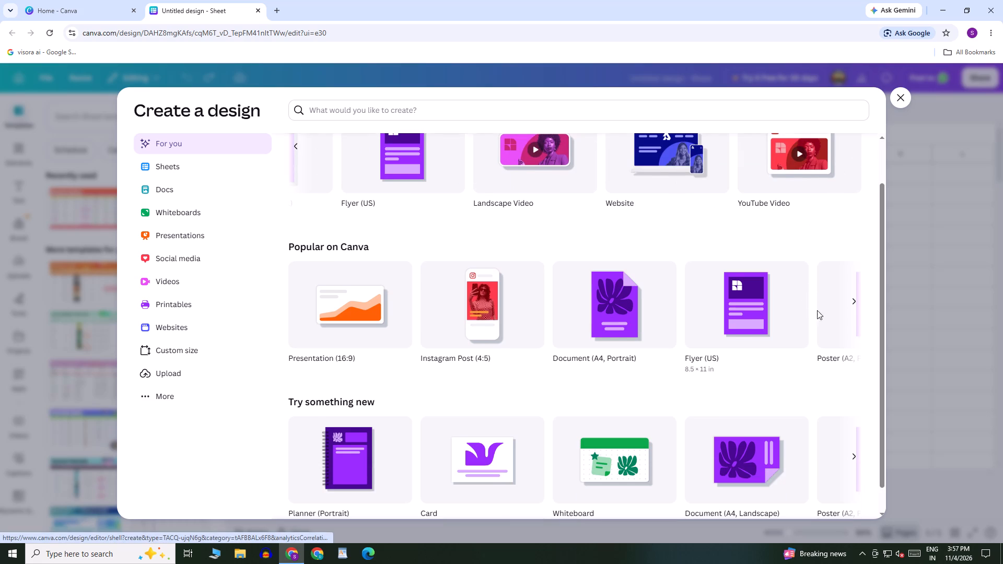
left_click(854, 303)
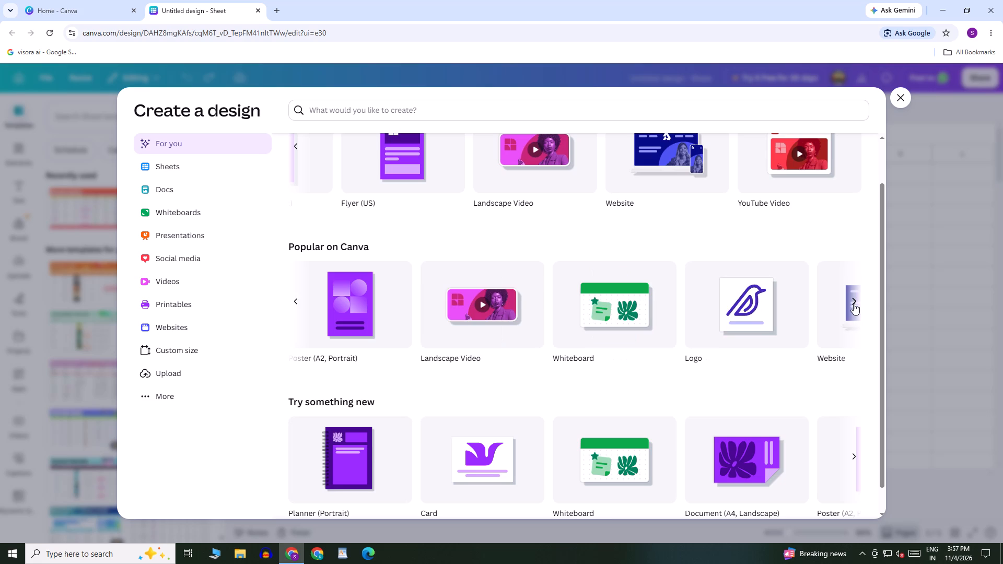
left_click(854, 303)
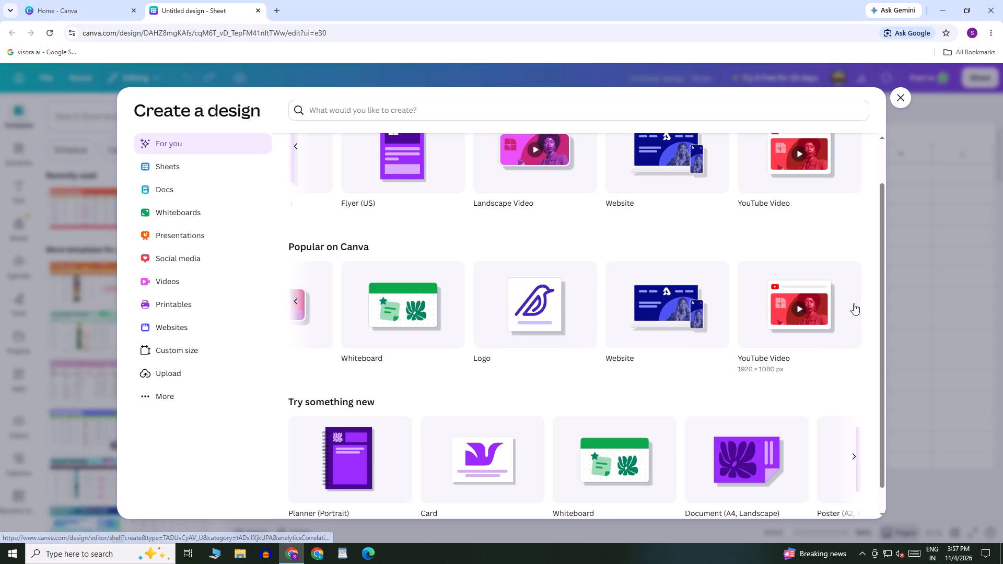
left_click(854, 303)
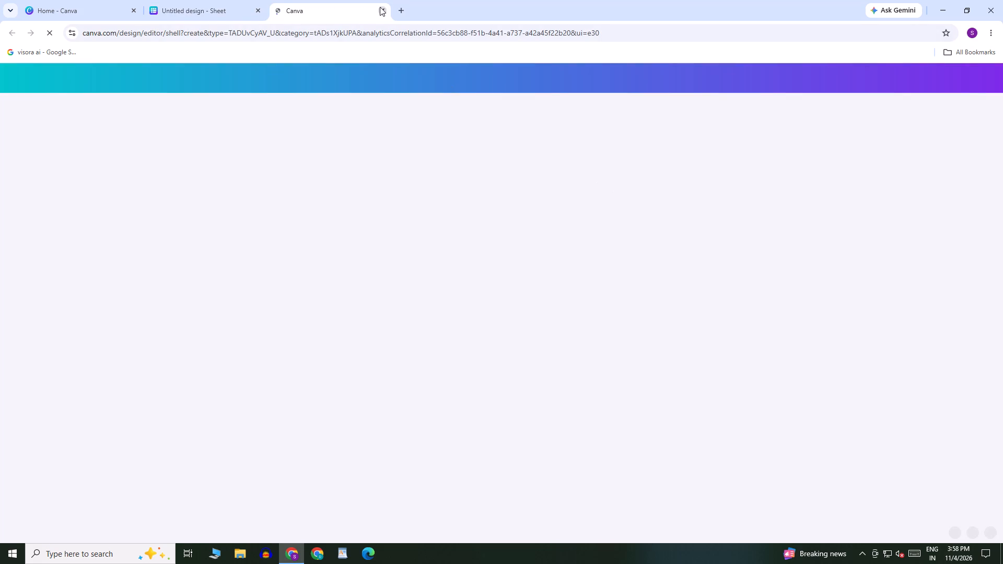
left_click_drag(380, 7, 385, 10)
Dismiss the design type chooser in the untitled sheet design and reload the page.
left_click(197, 0)
left_click(246, 75)
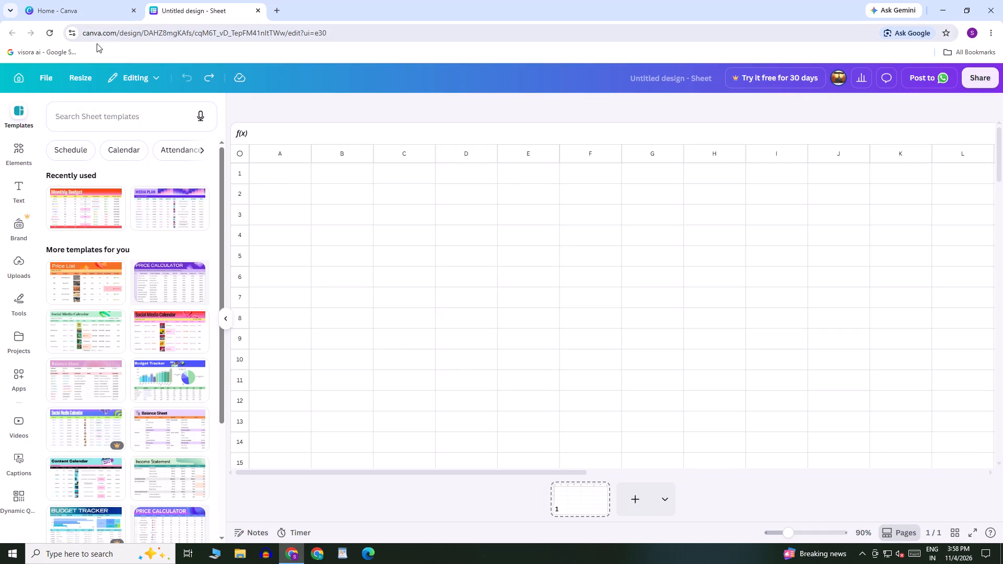
left_click(46, 37)
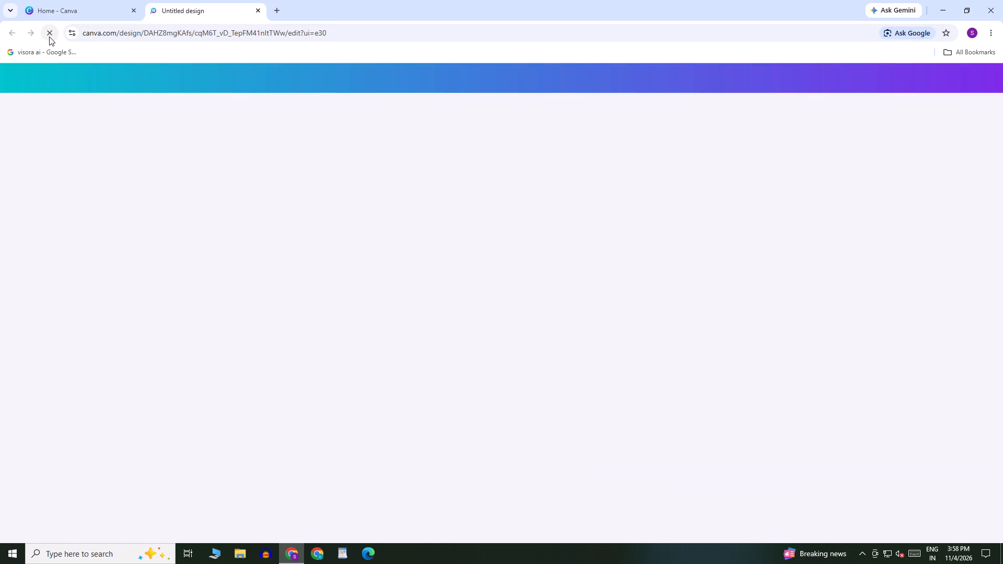
Create a new Poster (A2, Portrait) design from the full list of design types on the Canva home page.
left_click(62, 0)
left_click(897, 98)
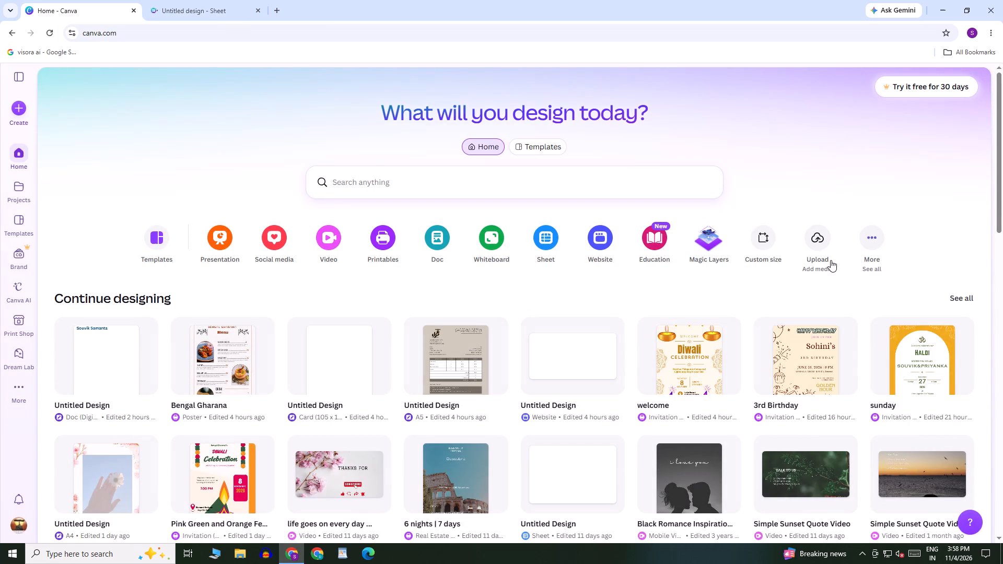
left_click(880, 251)
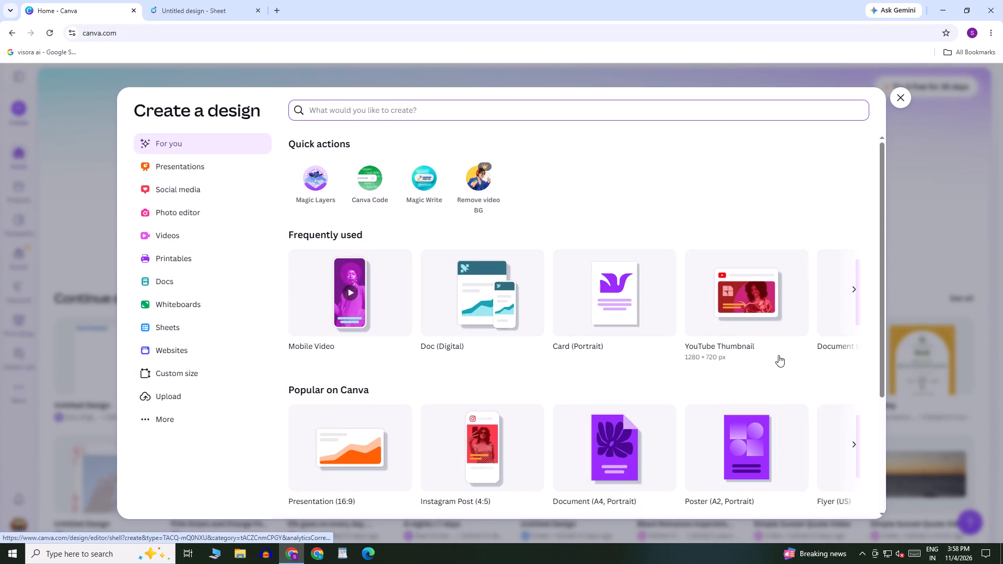
scroll(793, 365, "down", 1)
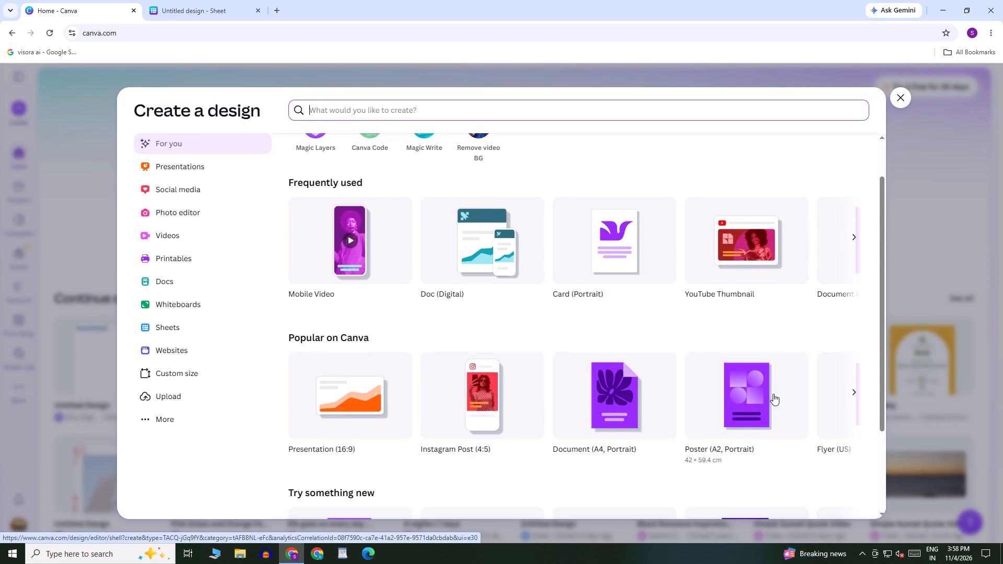
left_click(739, 391)
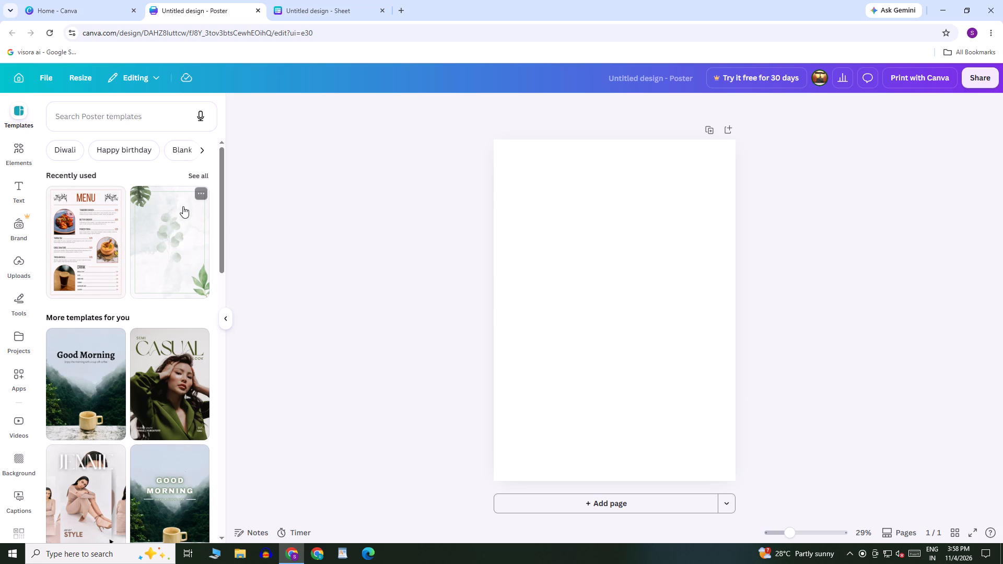
Look through the poster template categories and the suggested templates under More templates for you.
left_click(203, 150)
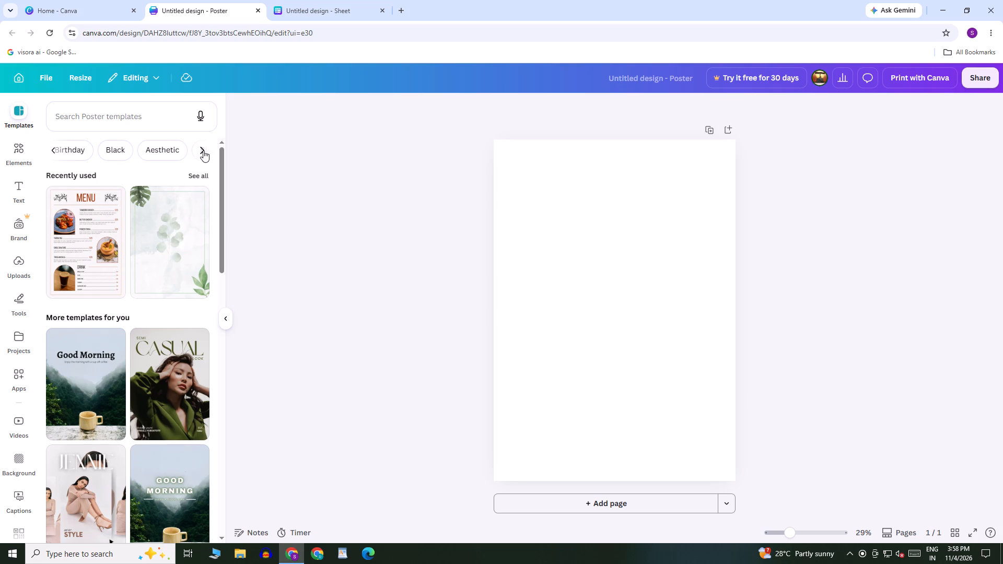
scroll(170, 242, "down", 10)
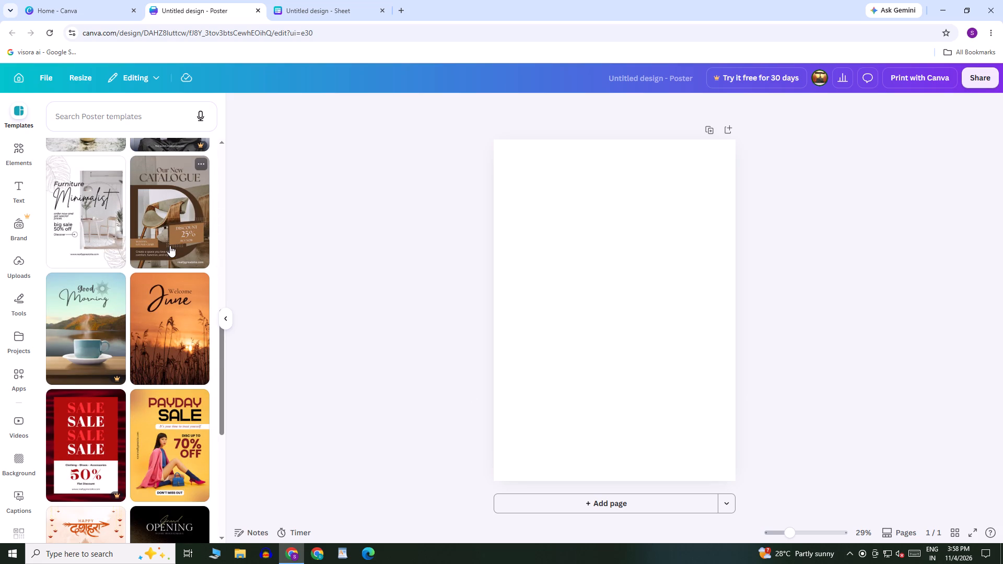
scroll(170, 245, "down", 7)
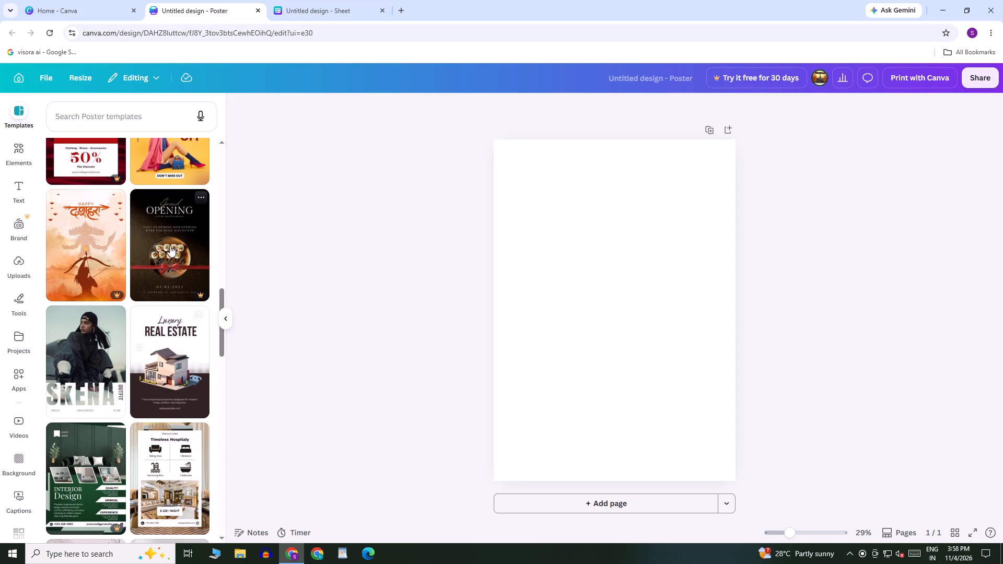
scroll(170, 245, "down", 3)
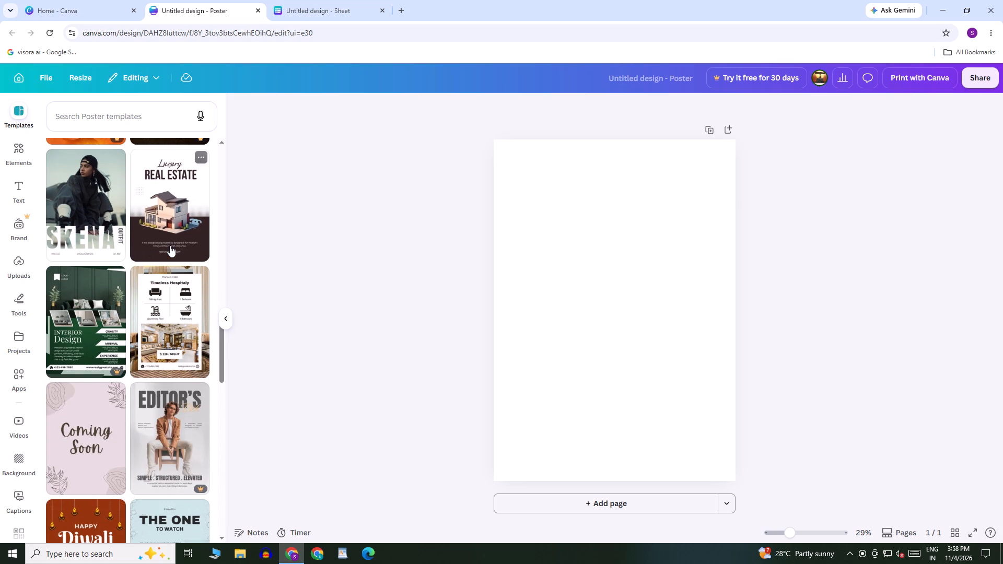
scroll(170, 245, "down", 7)
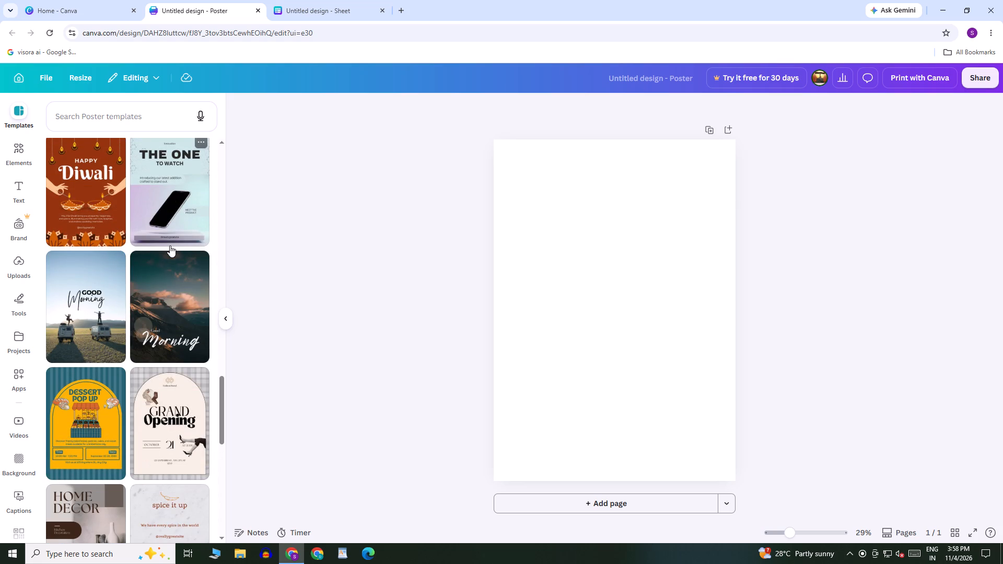
scroll(170, 245, "down", 2)
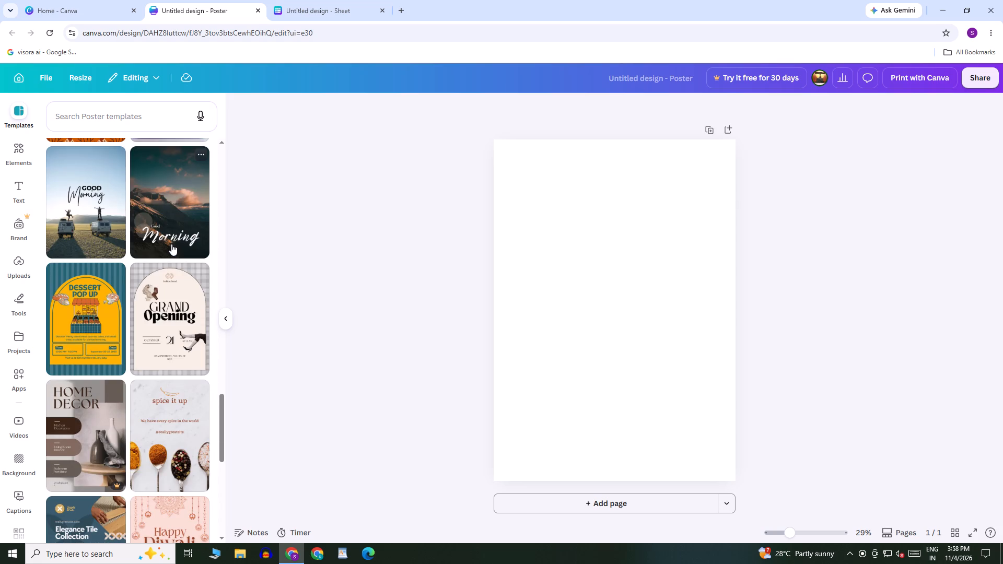
scroll(172, 244, "down", 5)
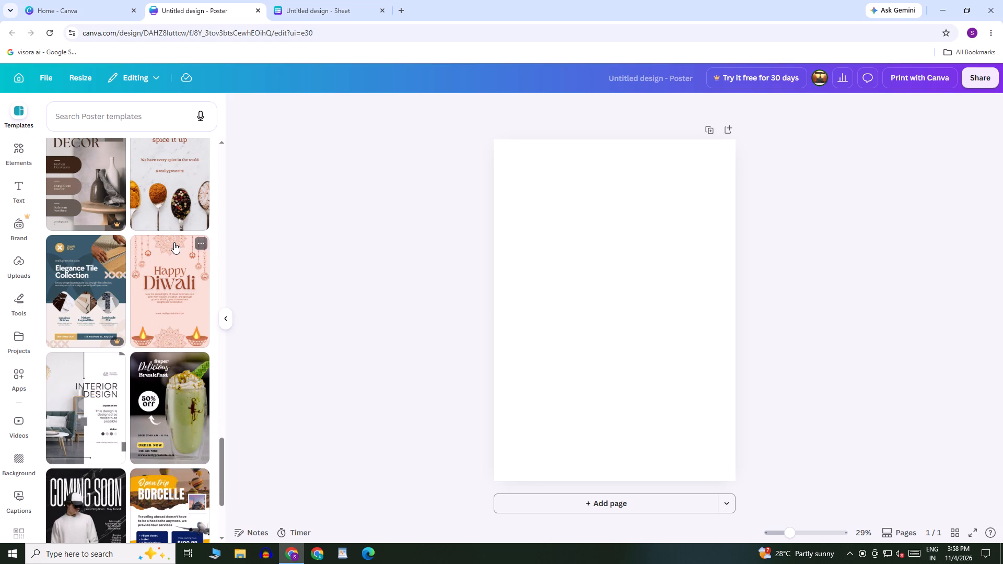
scroll(174, 242, "down", 2)
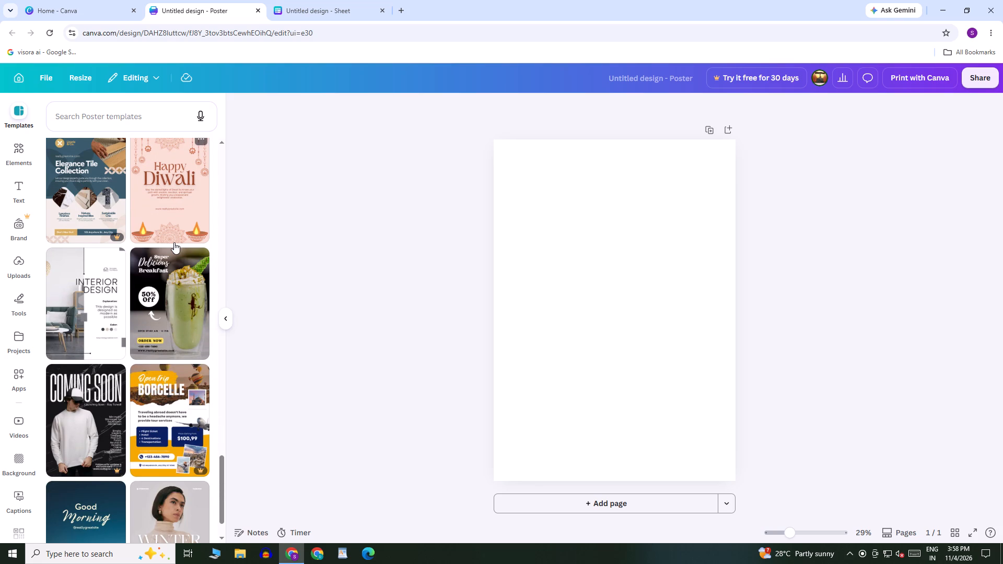
scroll(174, 242, "up", 5)
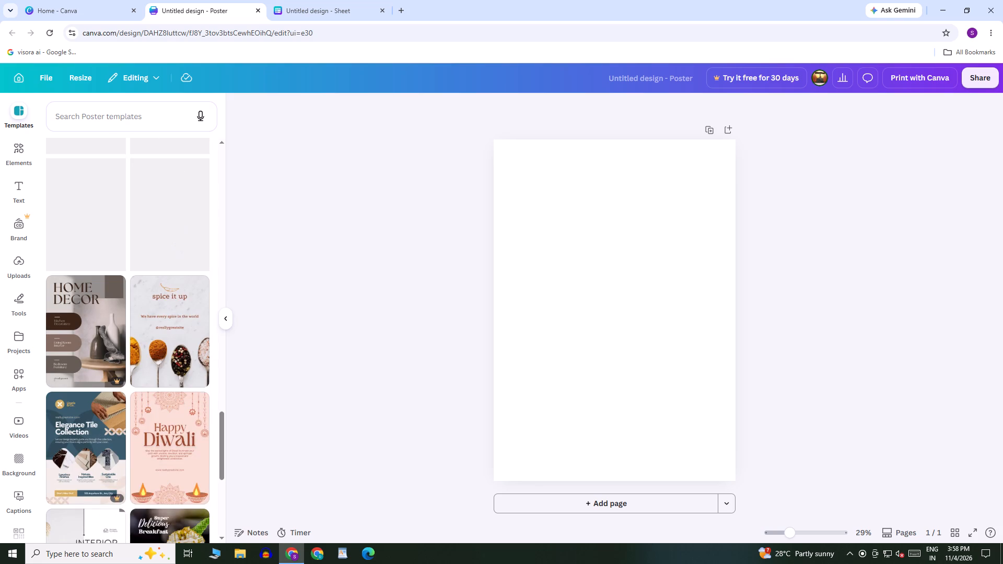
Search the poster templates for "ice cream".
left_click(136, 113)
type("ice cream")
key("Return")
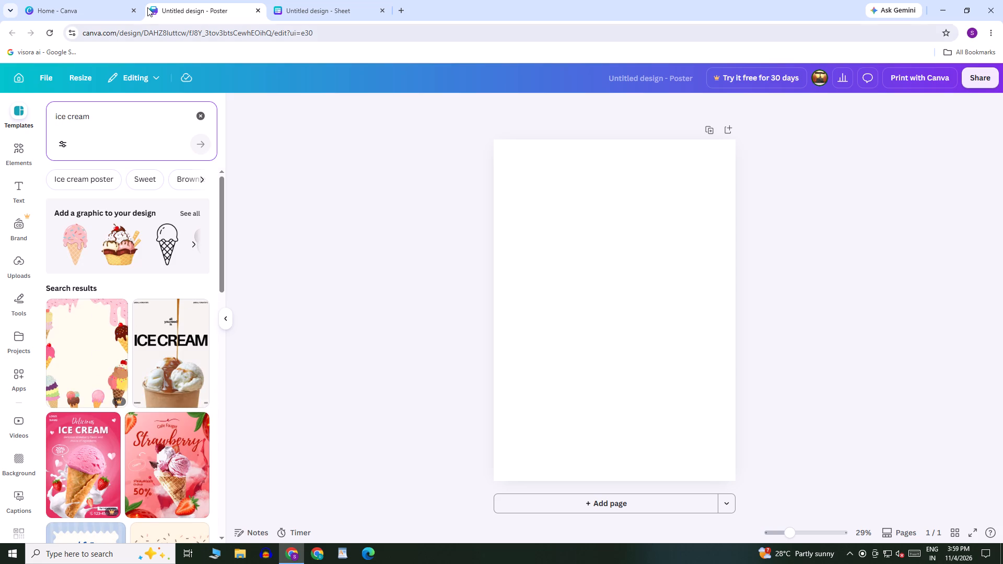
Look through the ice cream template results for a suitable poster design, returning to the first results.
scroll(197, 299, "down", 6)
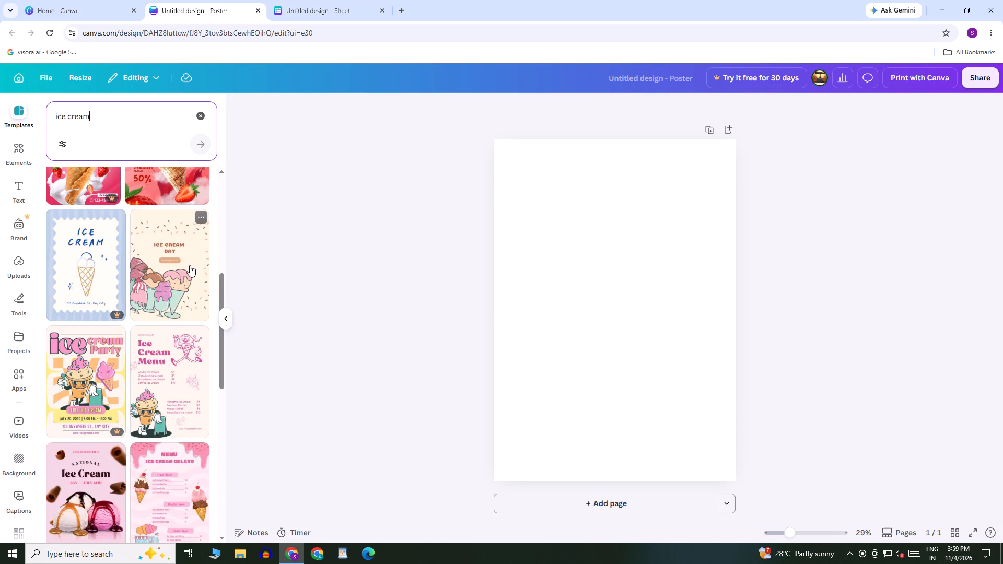
scroll(179, 264, "down", 4)
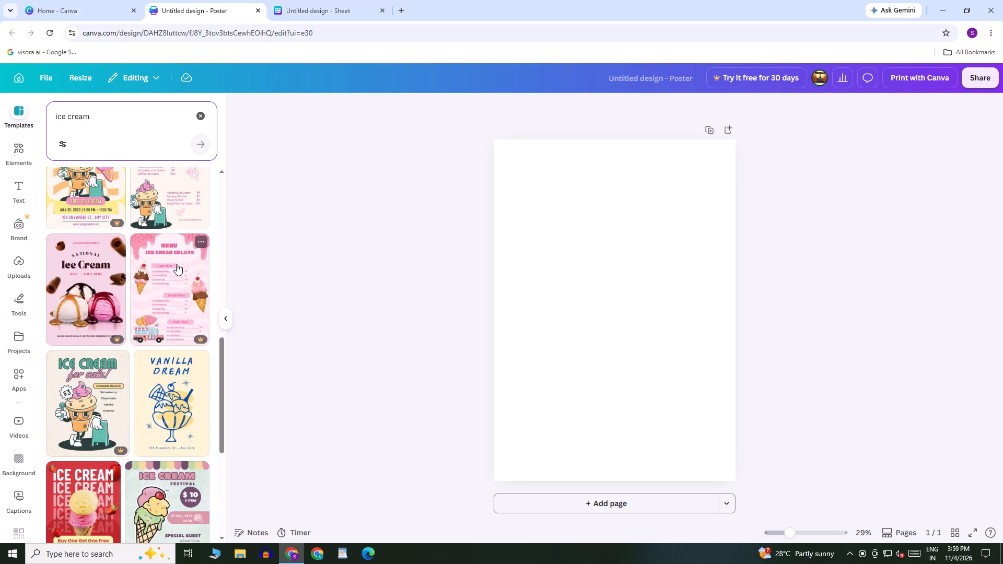
scroll(177, 264, "down", 4)
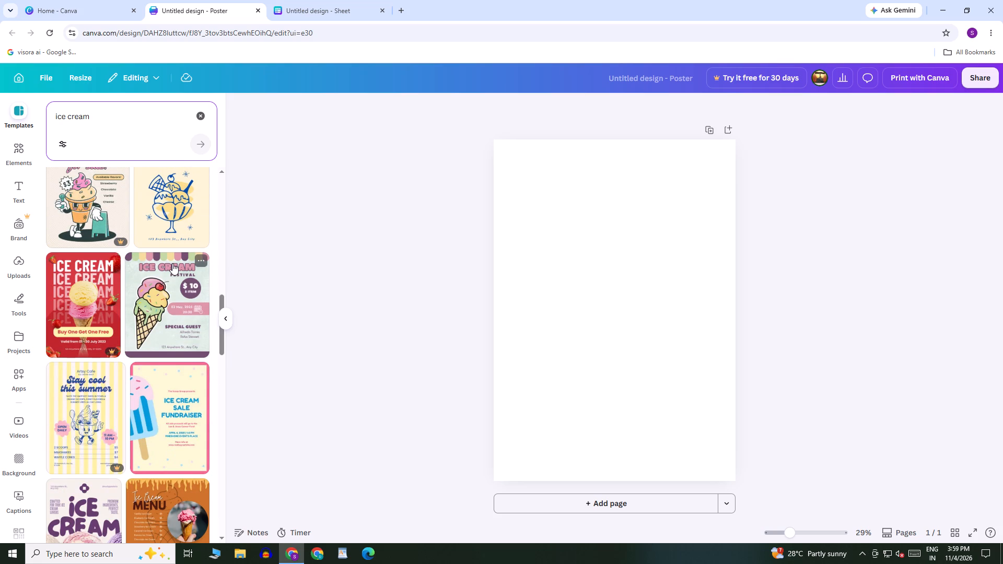
scroll(172, 263, "down", 3)
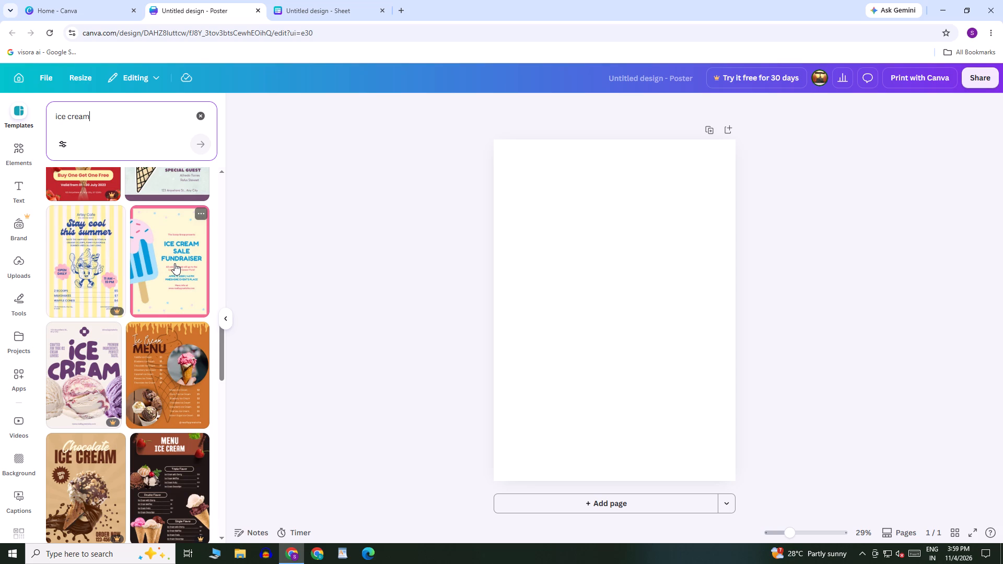
scroll(176, 263, "down", 2)
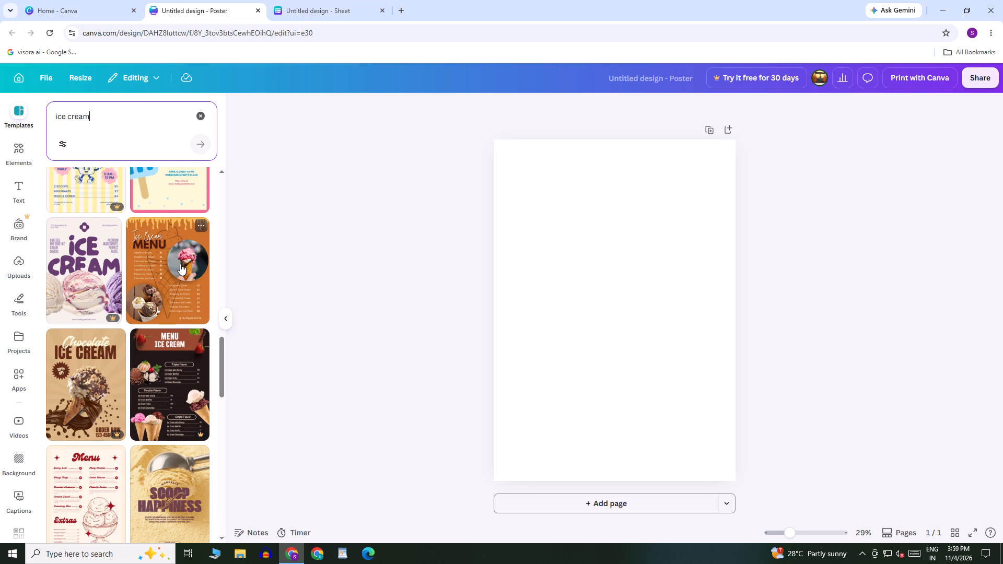
scroll(186, 264, "down", 2)
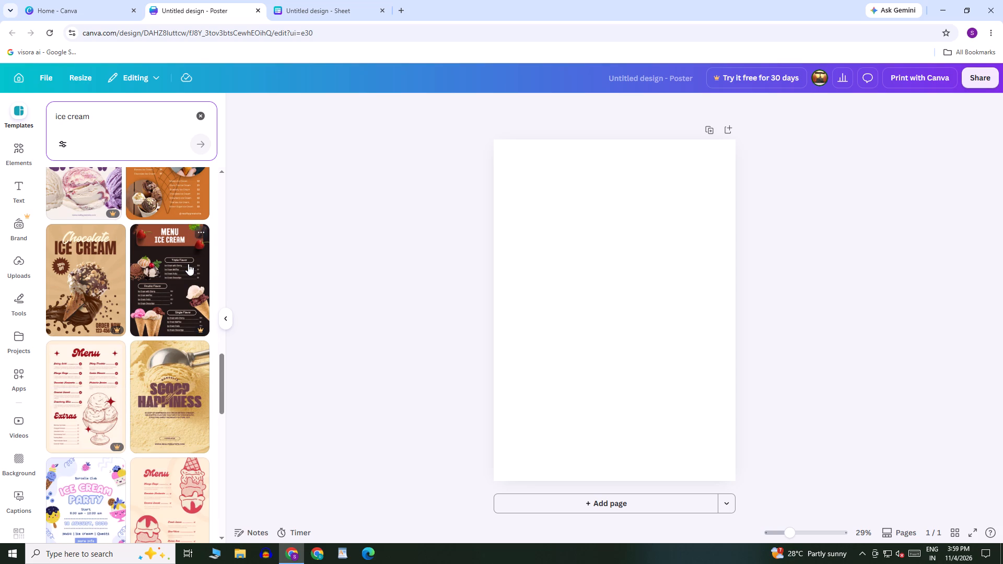
scroll(189, 264, "down", 3)
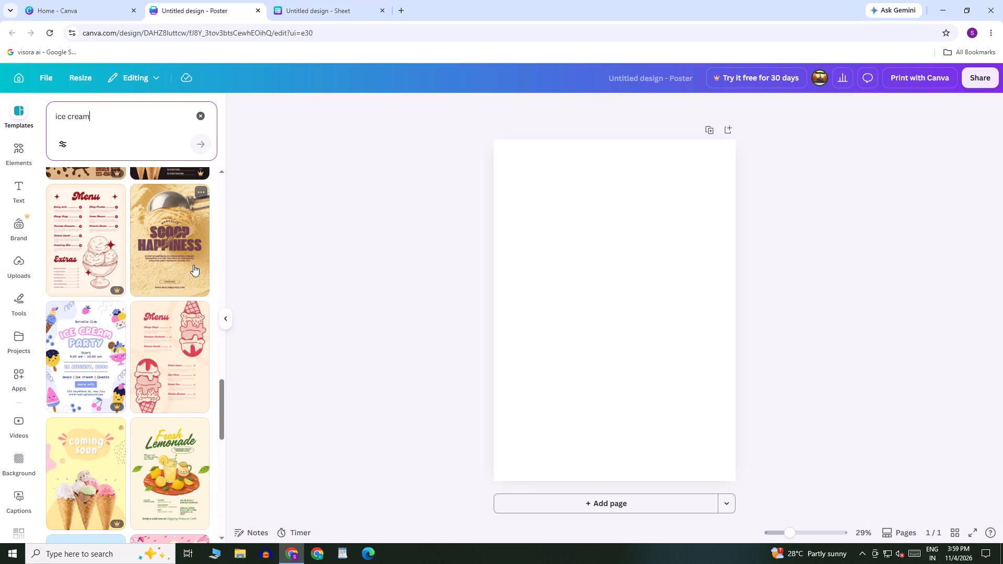
scroll(193, 265, "down", 3)
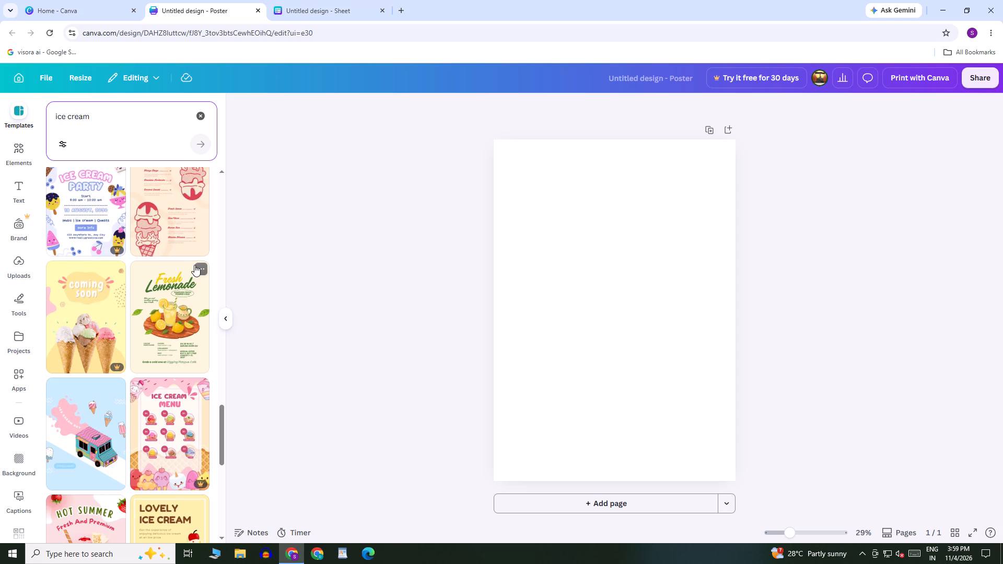
scroll(194, 265, "down", 8)
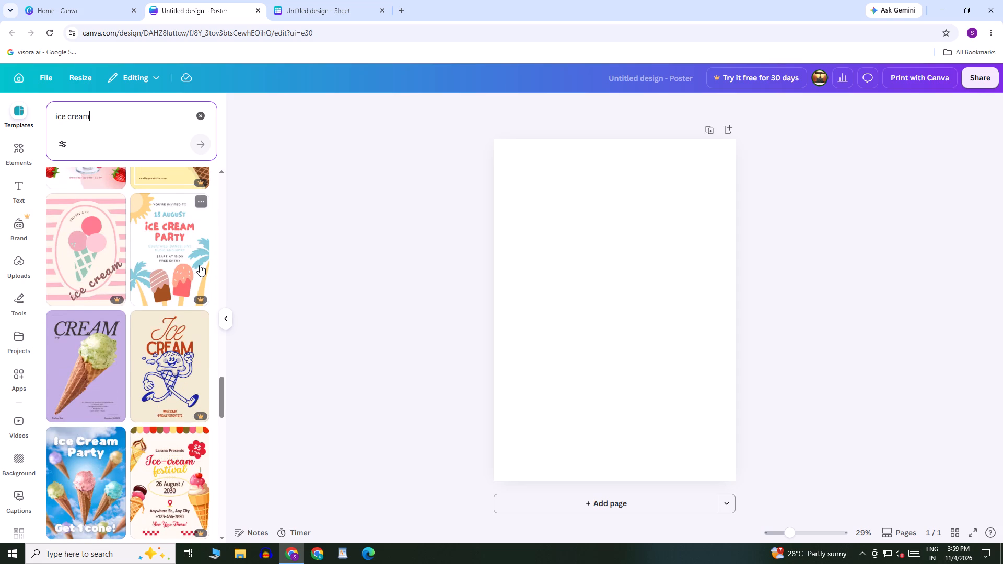
scroll(200, 264, "down", 5)
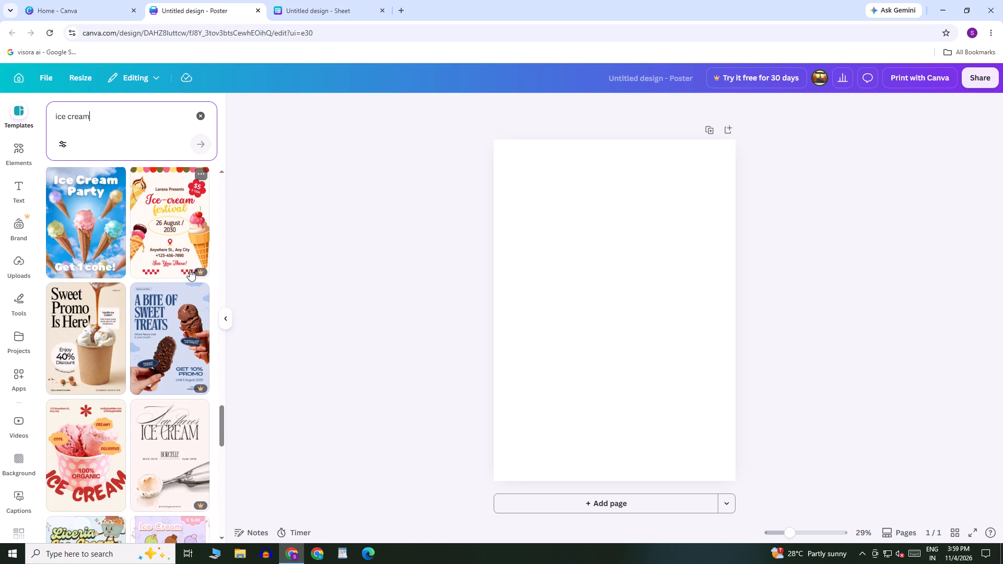
scroll(190, 269, "up", 20)
scroll(190, 269, "up", 20)
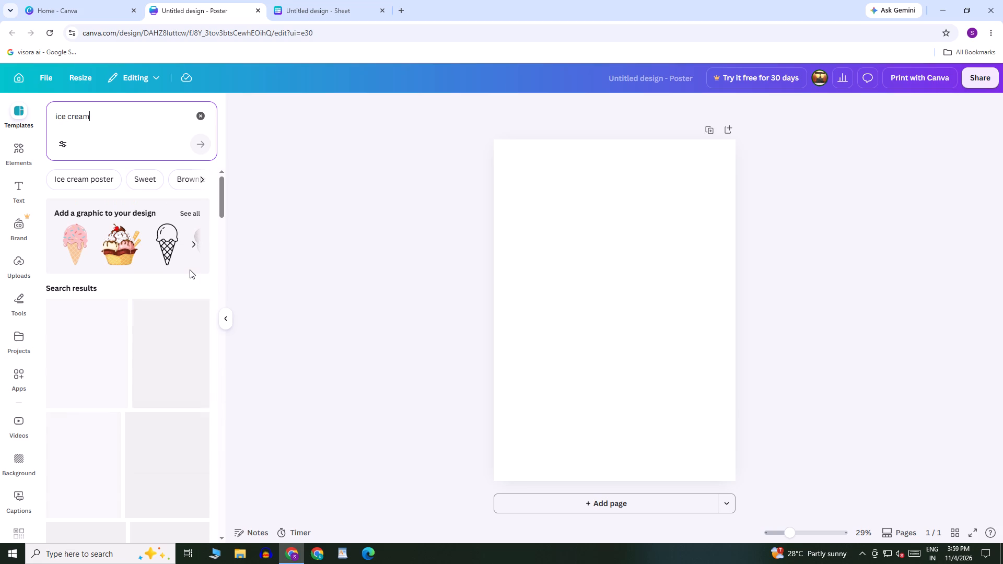
scroll(190, 269, "up", 3)
Apply the pink Strawberry ice cream cone template with the Cafe Fauget and 50% text to the blank poster page.
scroll(190, 269, "down", 1)
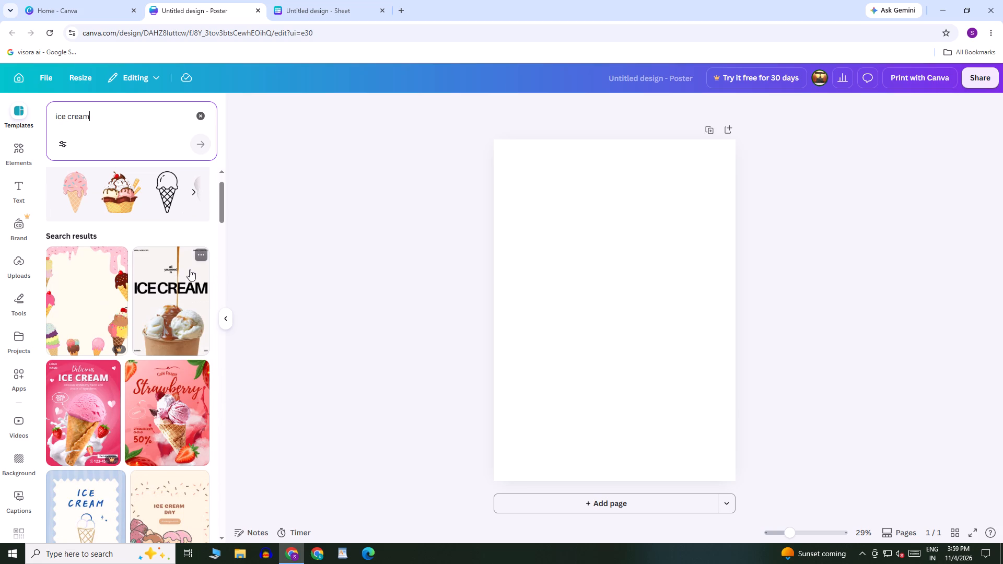
scroll(190, 269, "down", 3)
left_click(173, 281)
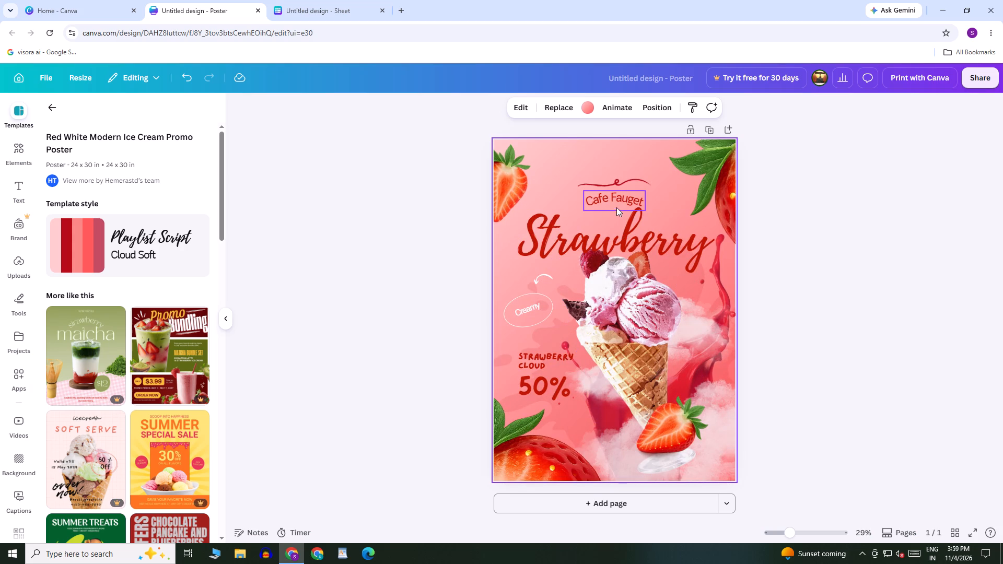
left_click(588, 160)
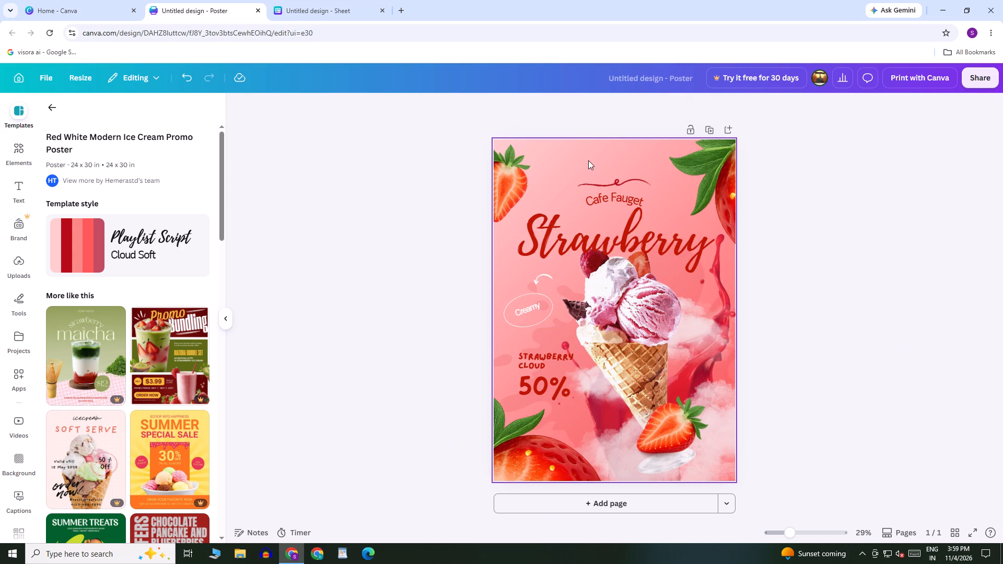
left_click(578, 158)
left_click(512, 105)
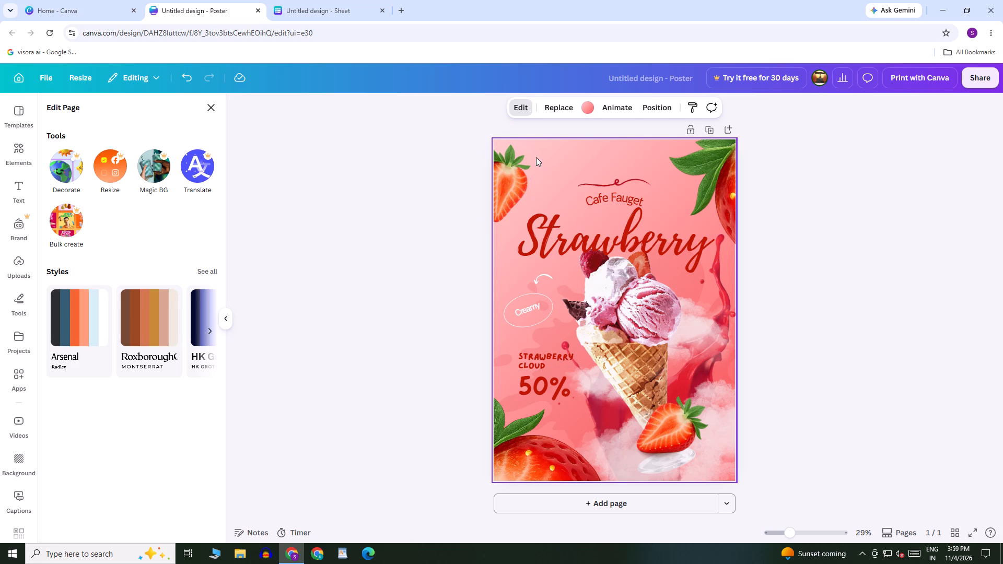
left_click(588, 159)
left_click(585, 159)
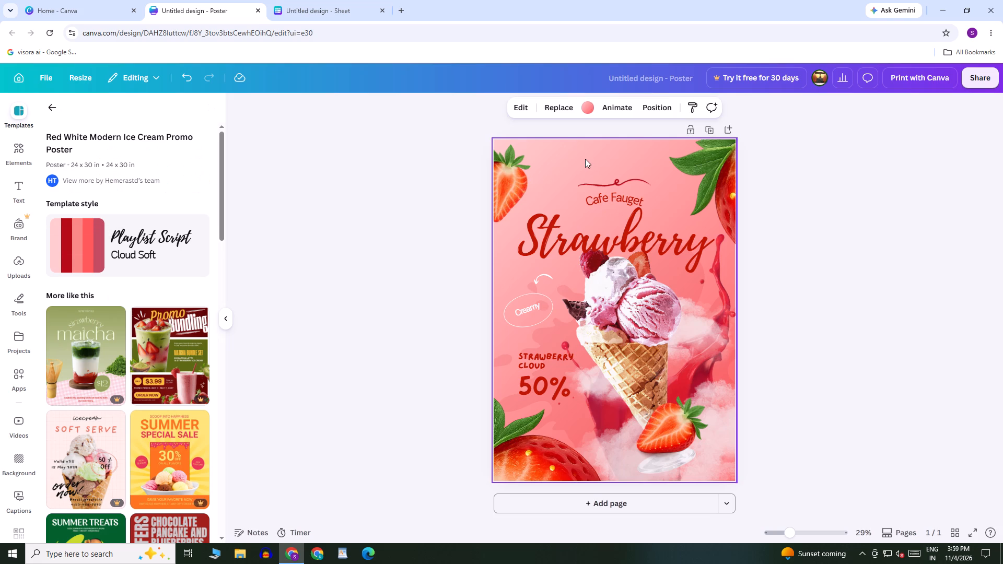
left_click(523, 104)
Add a heading in the default heading style to the poster and replace its text with "Samanta Ice Cream".
left_click(21, 190)
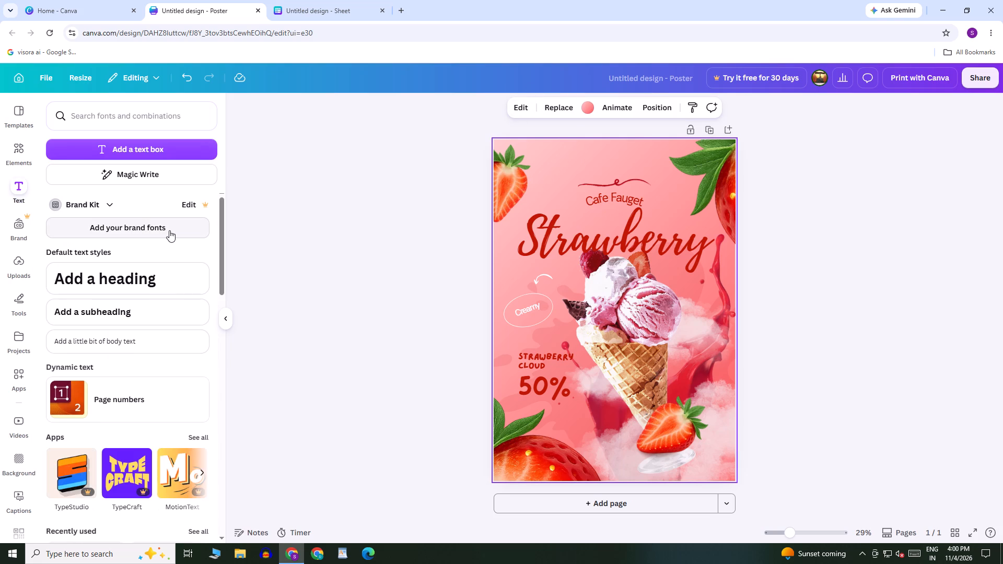
left_click(161, 277)
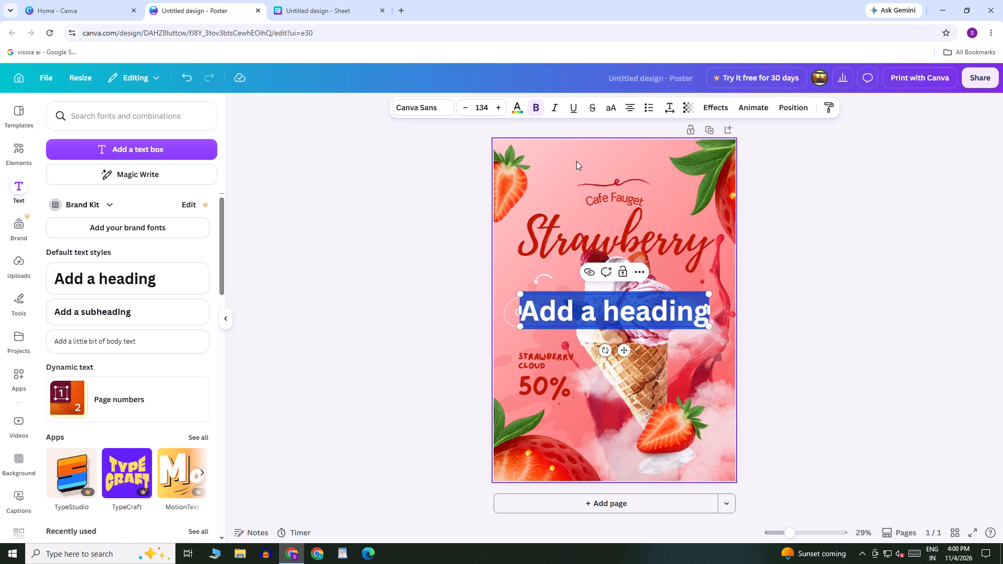
left_click_drag(613, 308, 612, 280)
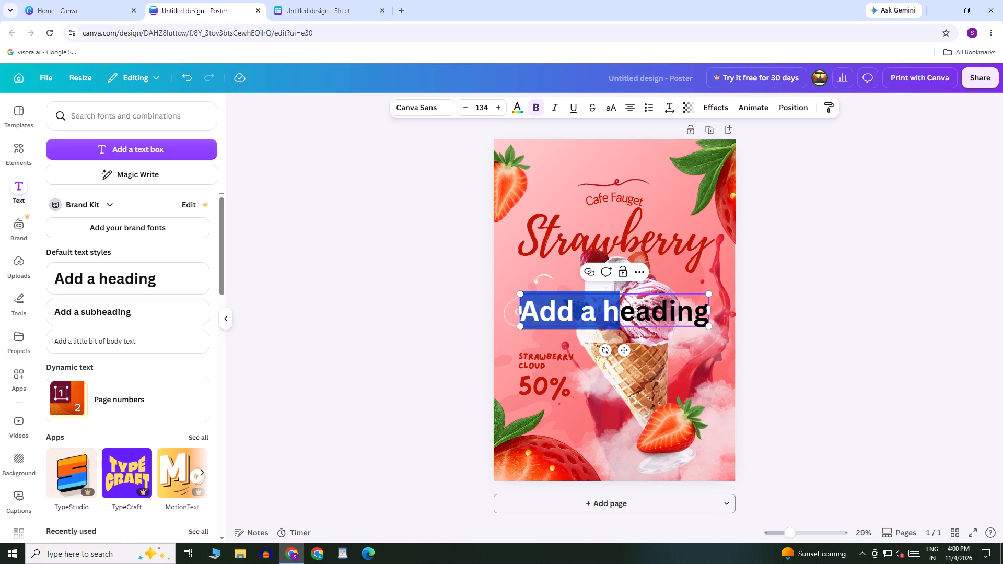
left_click(675, 304)
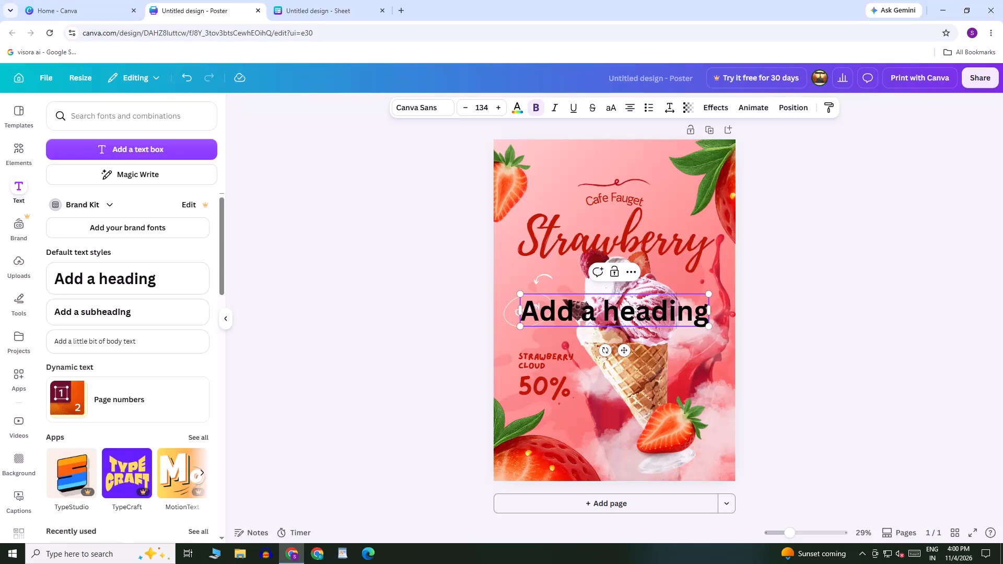
double_click(638, 305)
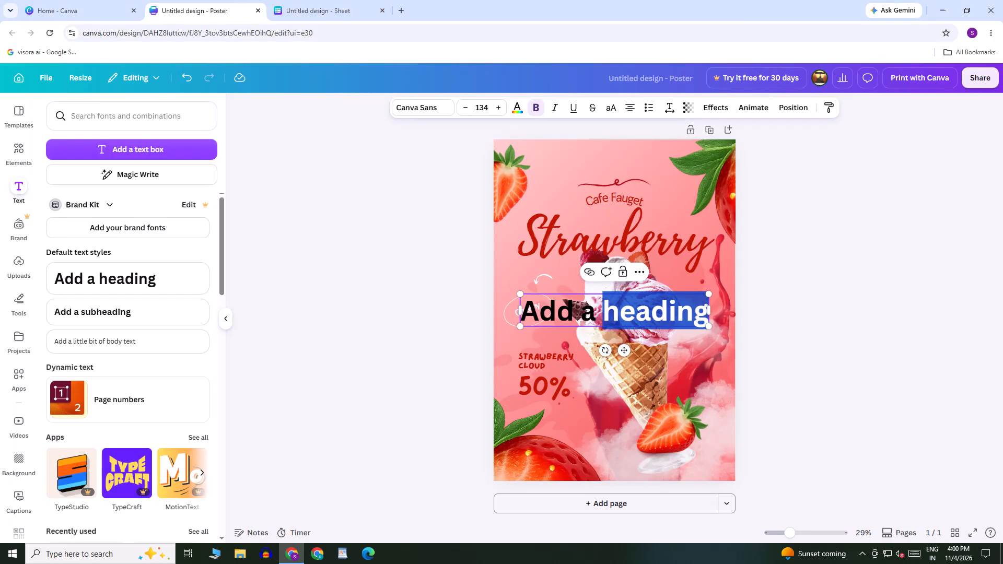
key("ctrl+a")
key("BackSpace")
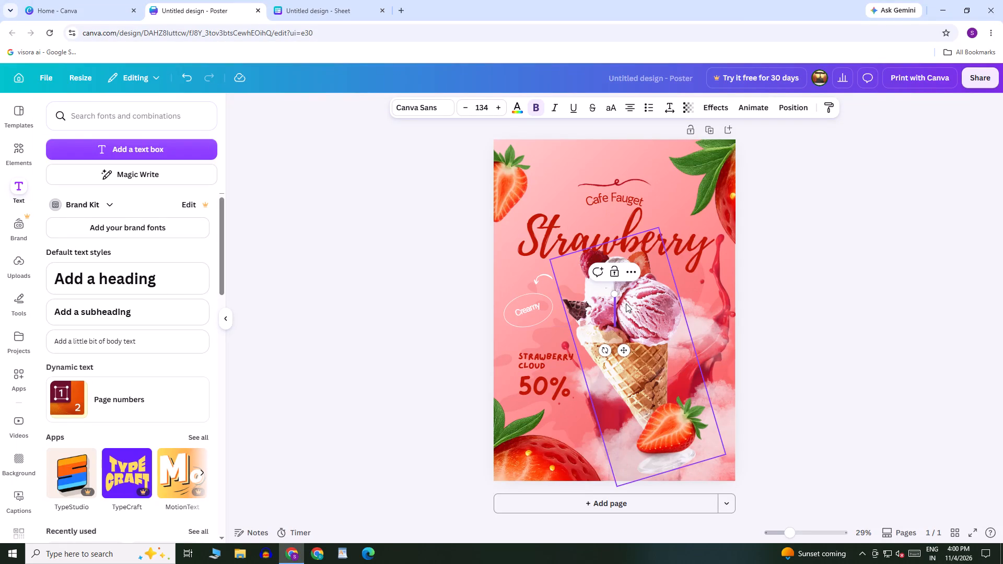
type("Sa")
type("manta")
key("space")
type("Ice")
key("space")
type("Cream")
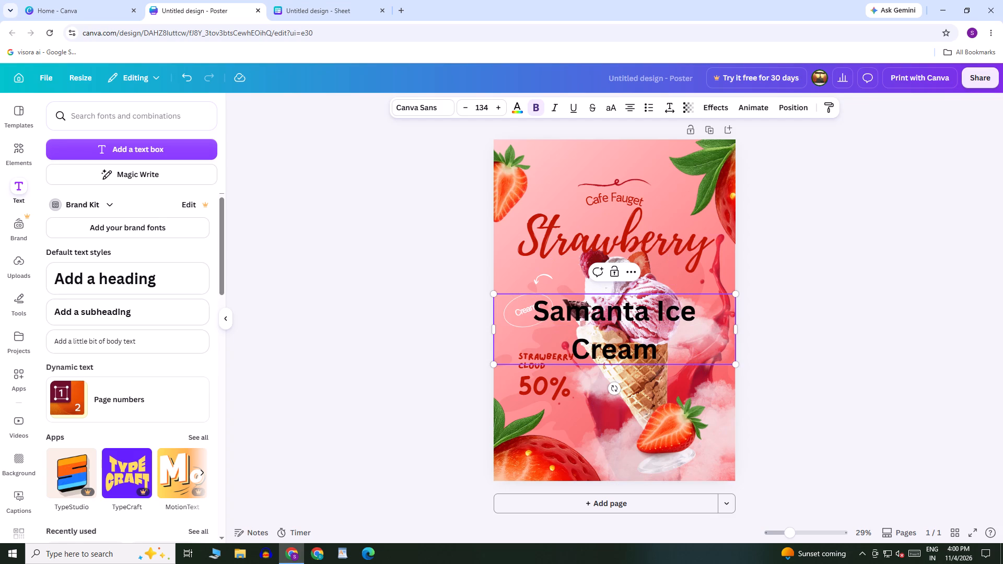
Reduce the Samanta Ice Cream heading's font size to 75 and move it to the poster's top edge, above Cafe Fauget.
left_click(470, 110)
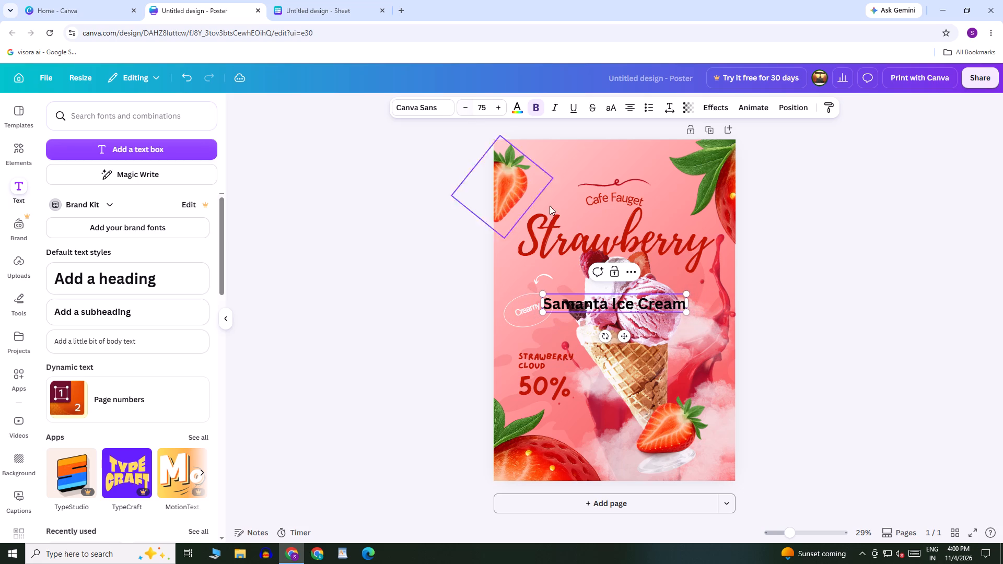
left_click_drag(615, 312, 607, 164)
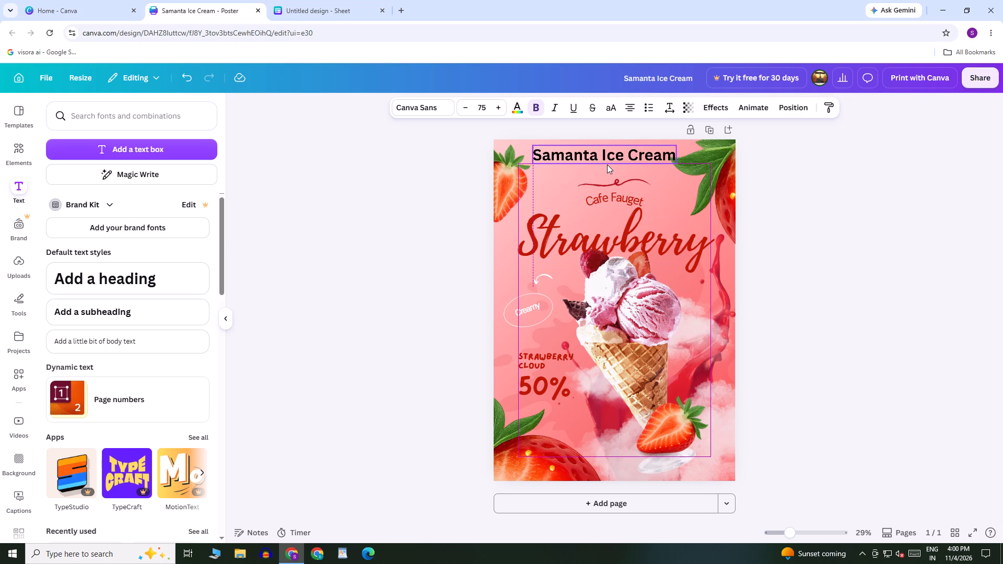
Nudge the Samanta Ice Cream heading slightly lower, keeping it centred along the poster's top edge.
left_click_drag(607, 164, 608, 167)
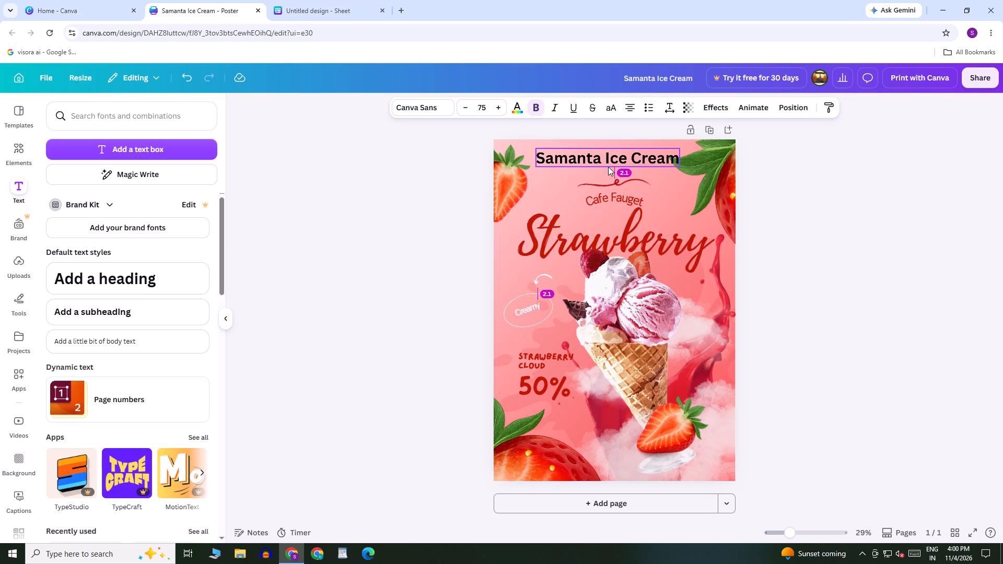
left_click_drag(608, 167, 606, 167)
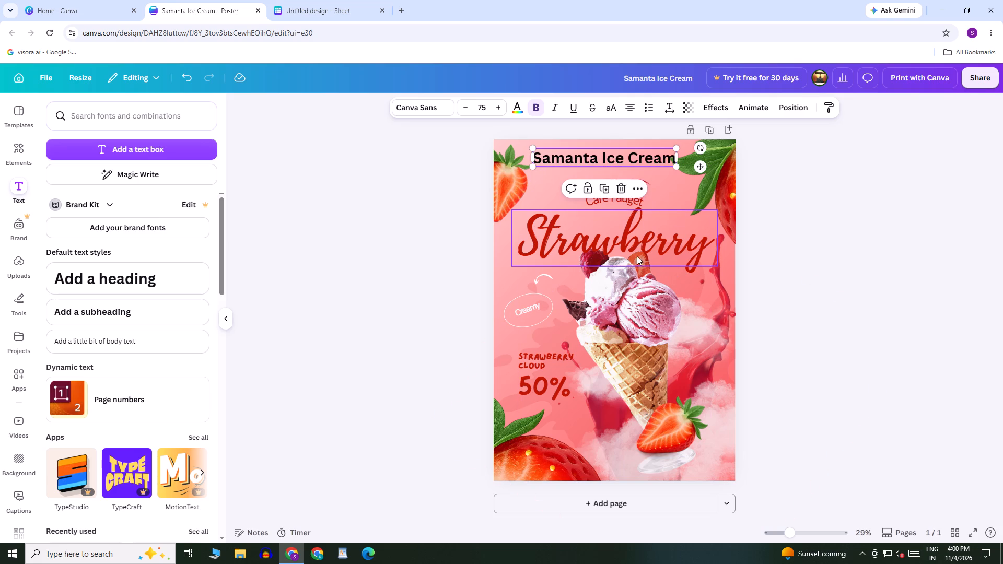
Open the ice cream cone image for editing and look through its available tools, style matches, filters, apps and shadows.
left_click(626, 246)
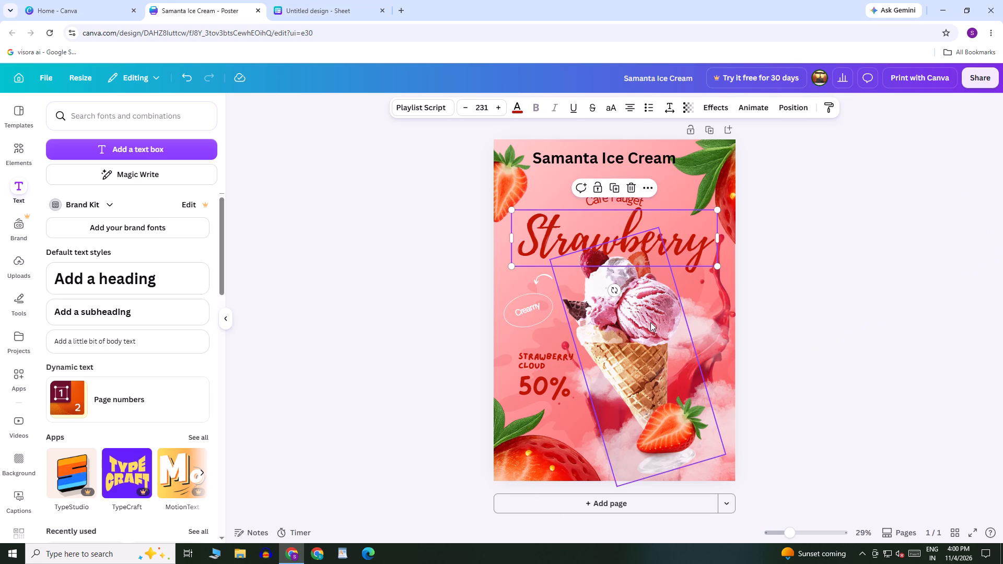
left_click(650, 322)
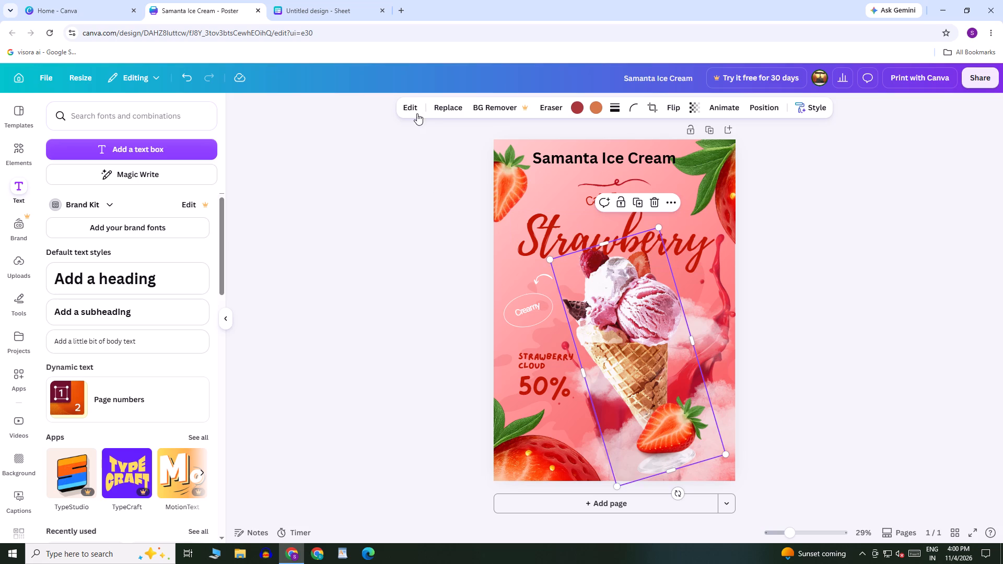
left_click(414, 105)
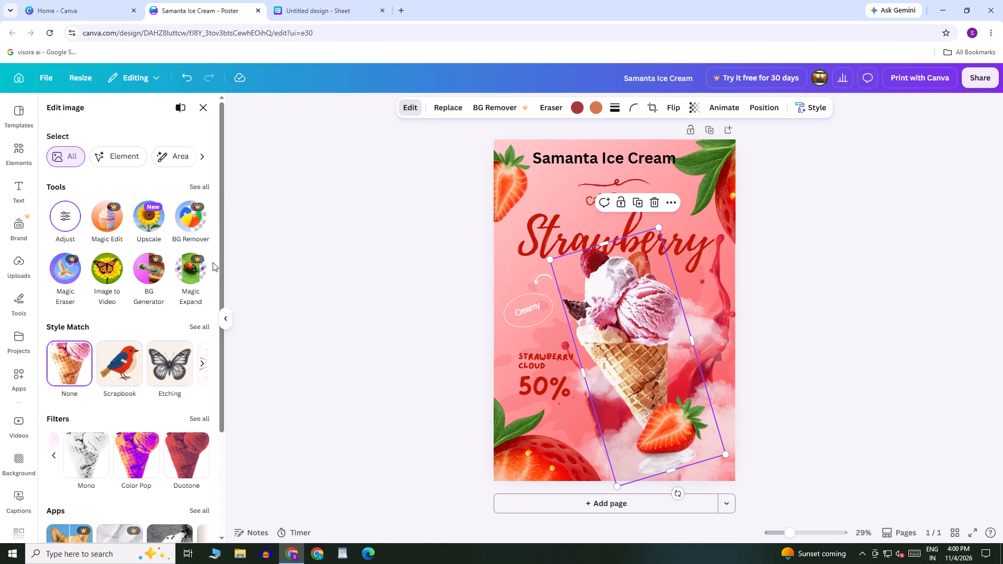
scroll(168, 363, "down", 3)
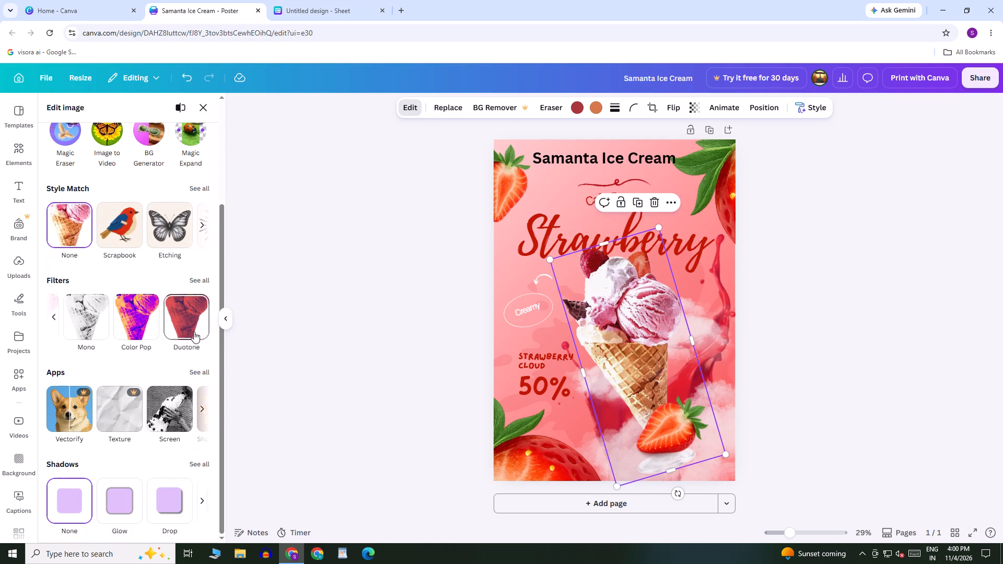
scroll(195, 366, "down", 4)
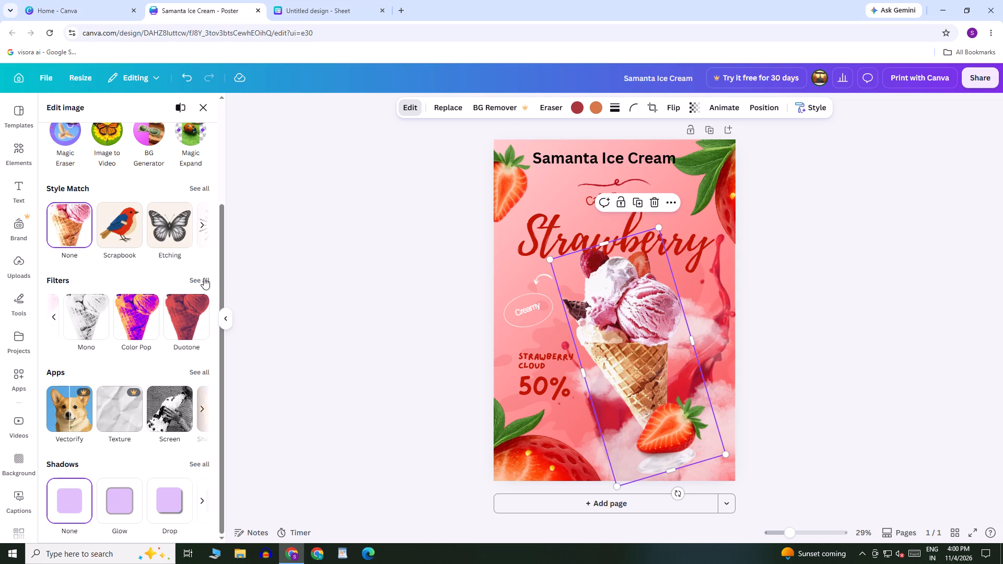
scroll(151, 397, "down", 2)
scroll(171, 476, "down", 2)
scroll(173, 480, "up", 2)
scroll(182, 431, "up", 1)
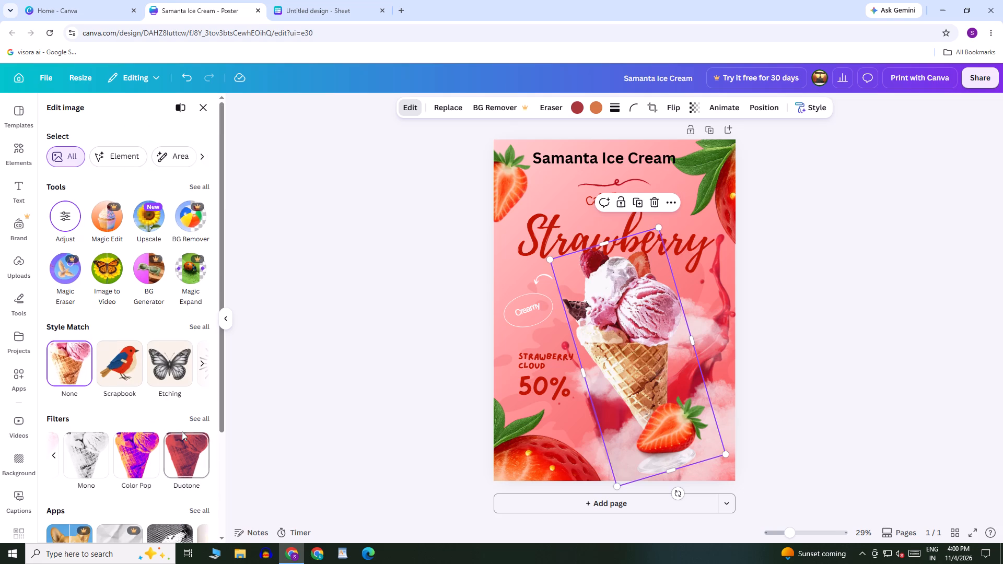
scroll(182, 431, "up", 3)
Select only the ice cream scoops within the cone image and set their white balance to temperature -25 and tint 44.
left_click(129, 158)
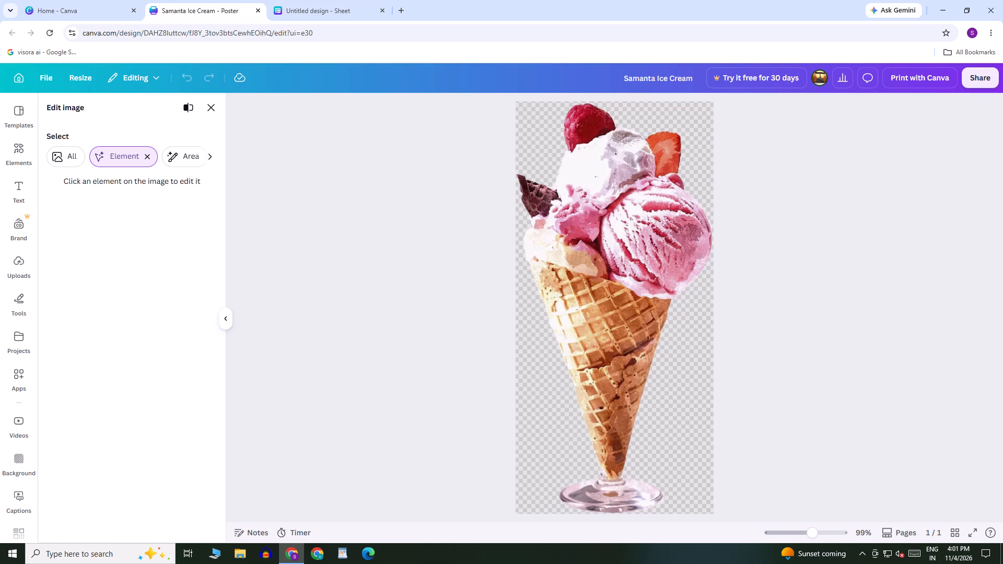
left_click(642, 237)
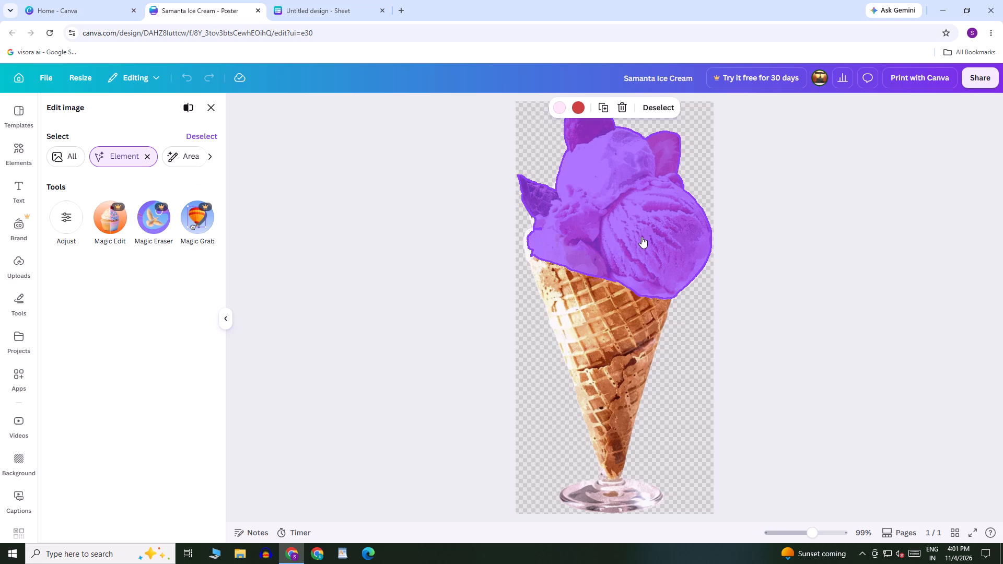
left_click(62, 224)
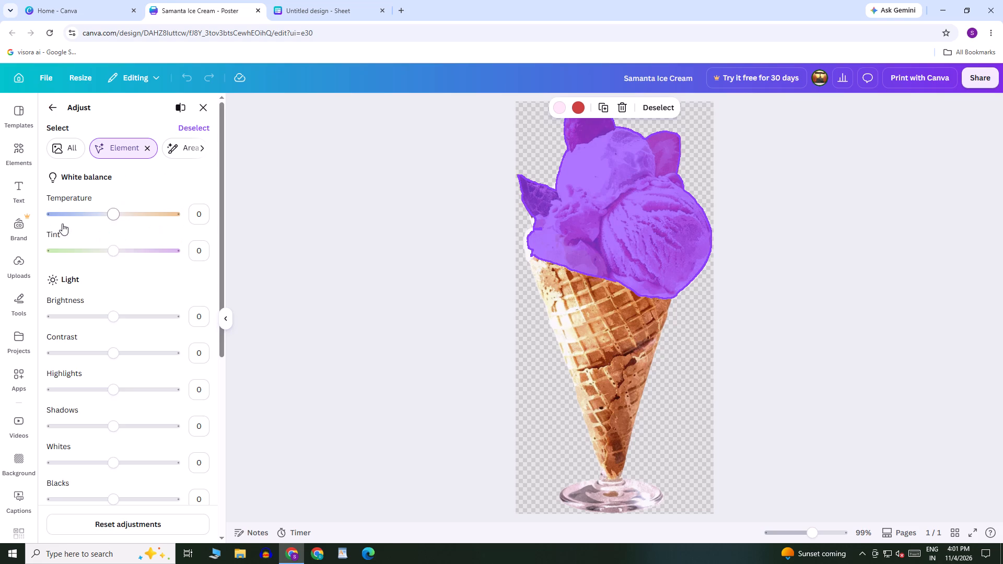
left_click_drag(115, 218, 149, 221)
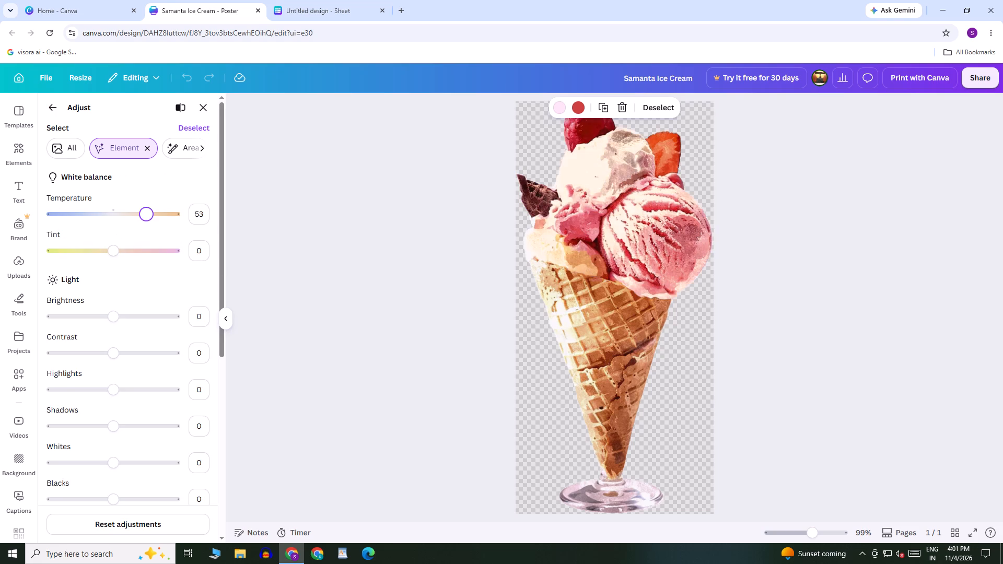
left_click_drag(149, 221, 78, 221)
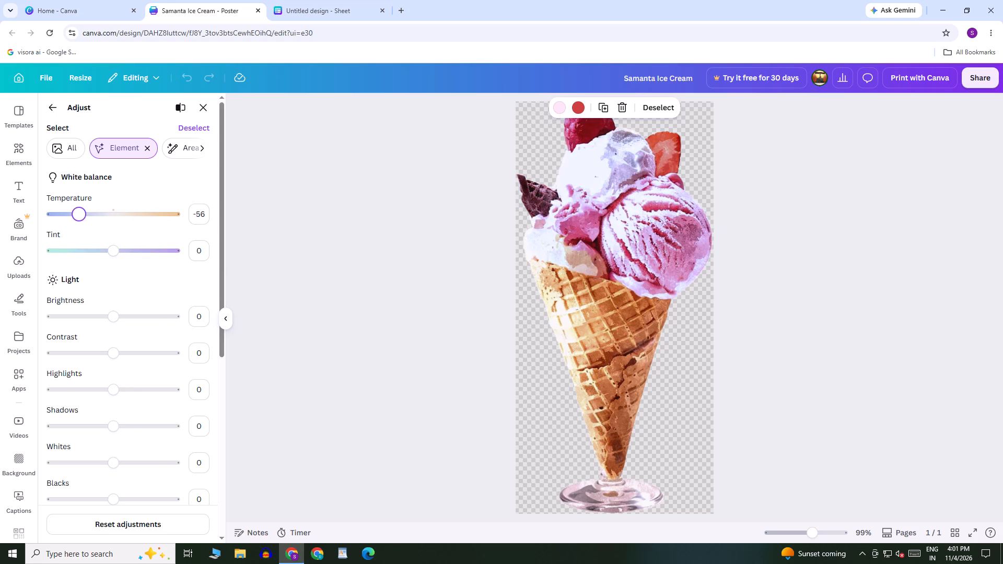
left_click_drag(78, 221, 121, 225)
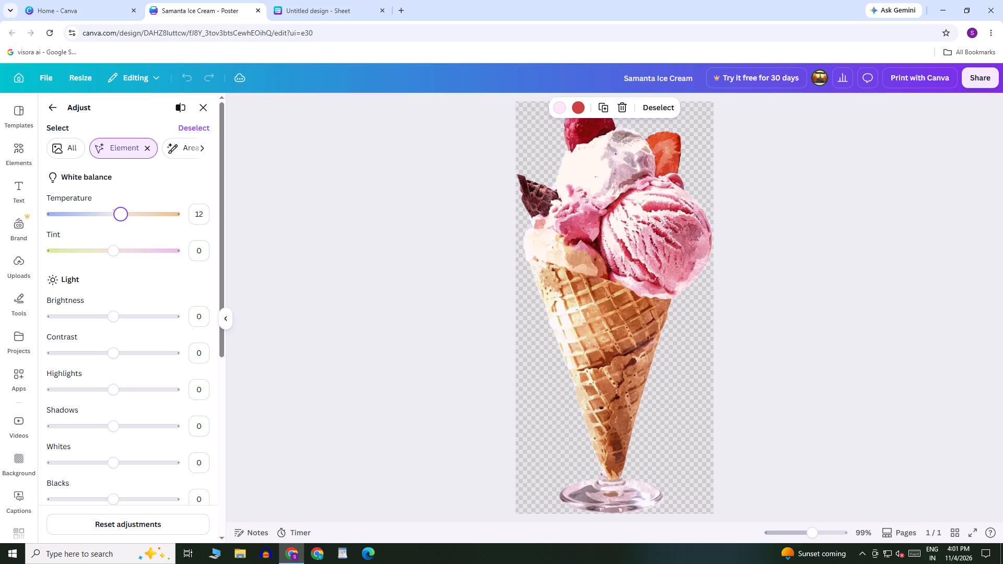
left_click_drag(121, 225, 120, 225)
left_click_drag(116, 248, 76, 251)
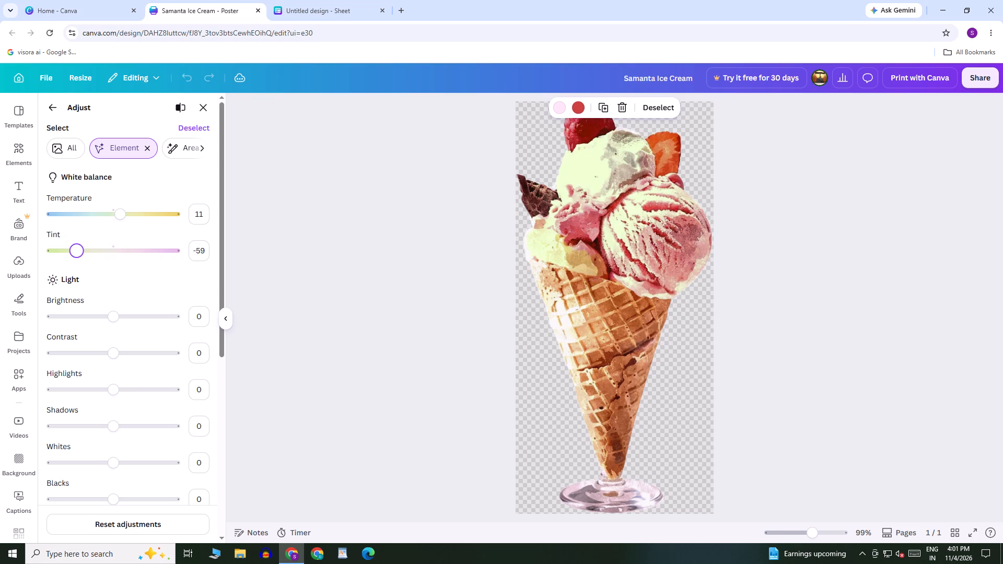
left_click_drag(76, 251, 105, 246)
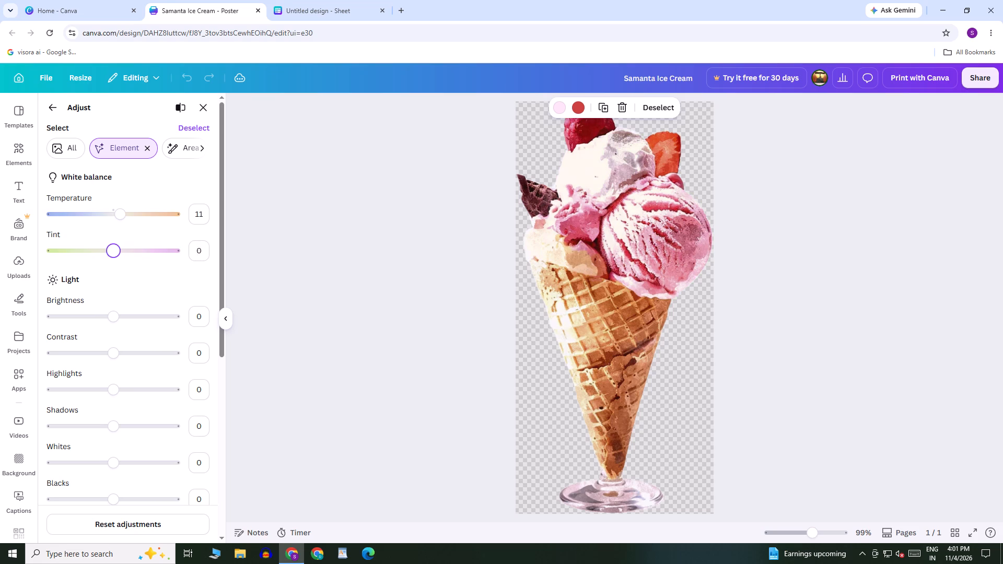
left_click_drag(105, 246, 141, 246)
left_click_drag(120, 216, 97, 216)
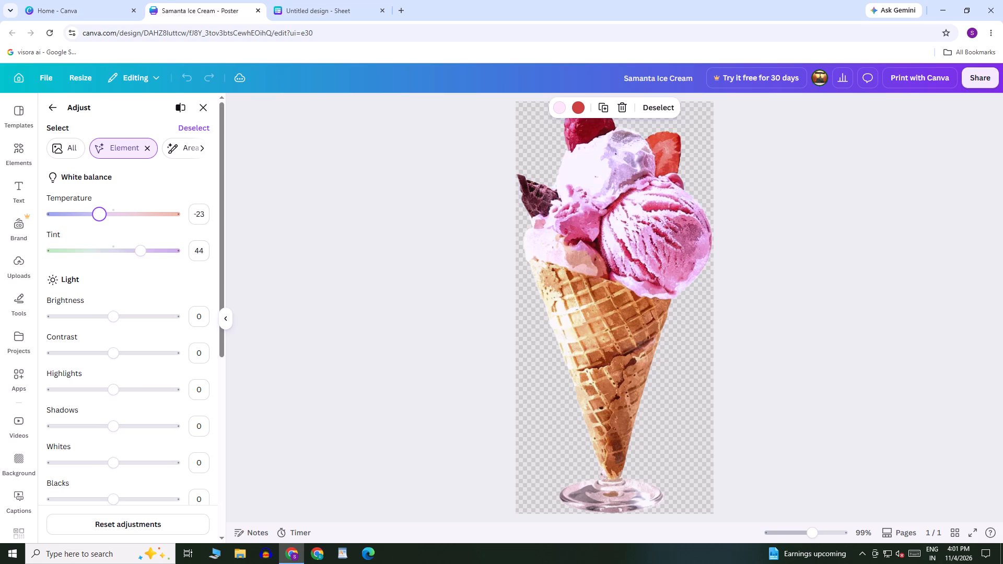
left_click_drag(97, 216, 98, 216)
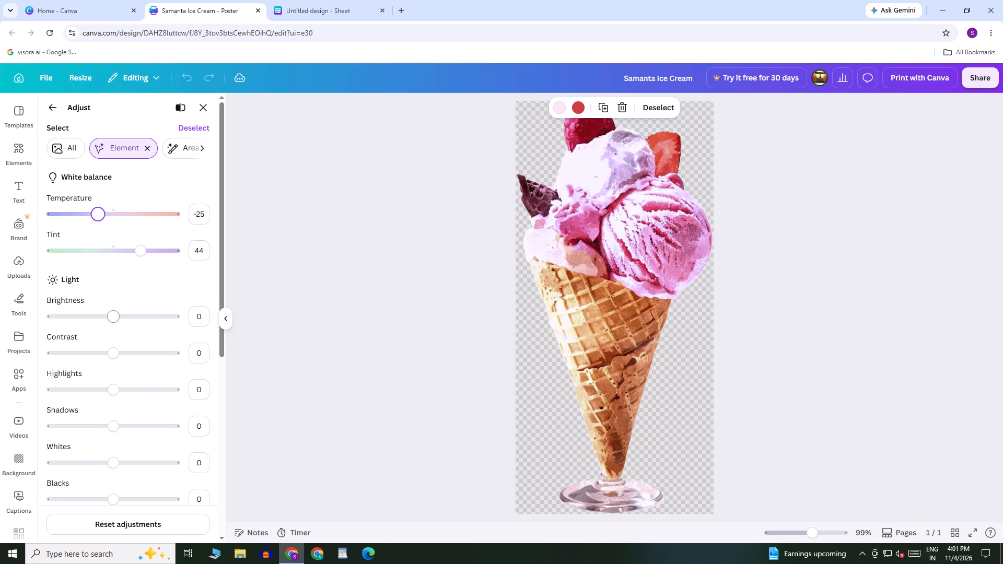
Set the scoops' brightness to 6 and contrast to 2, and return to the poster.
left_click(119, 315)
left_click(117, 352)
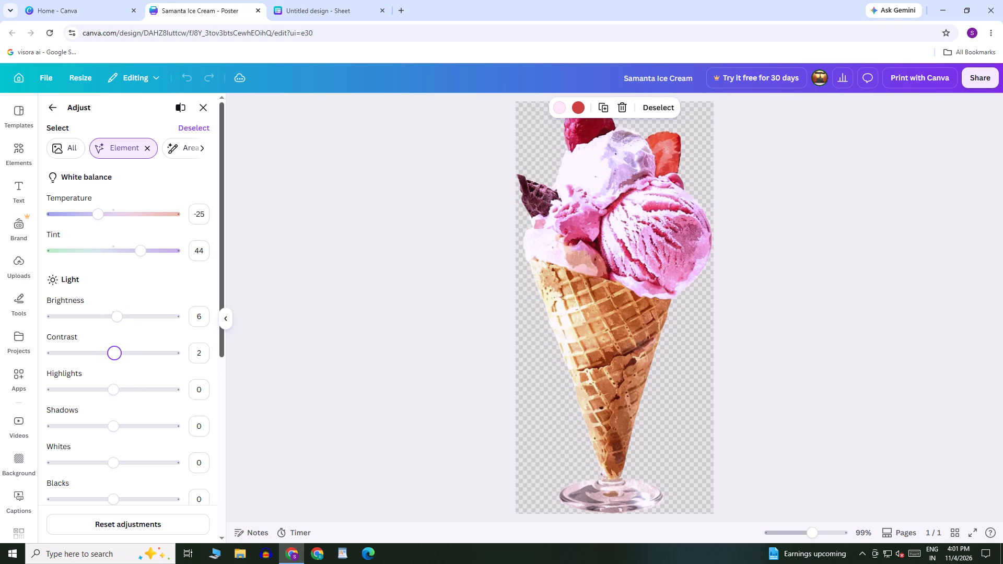
left_click(404, 148)
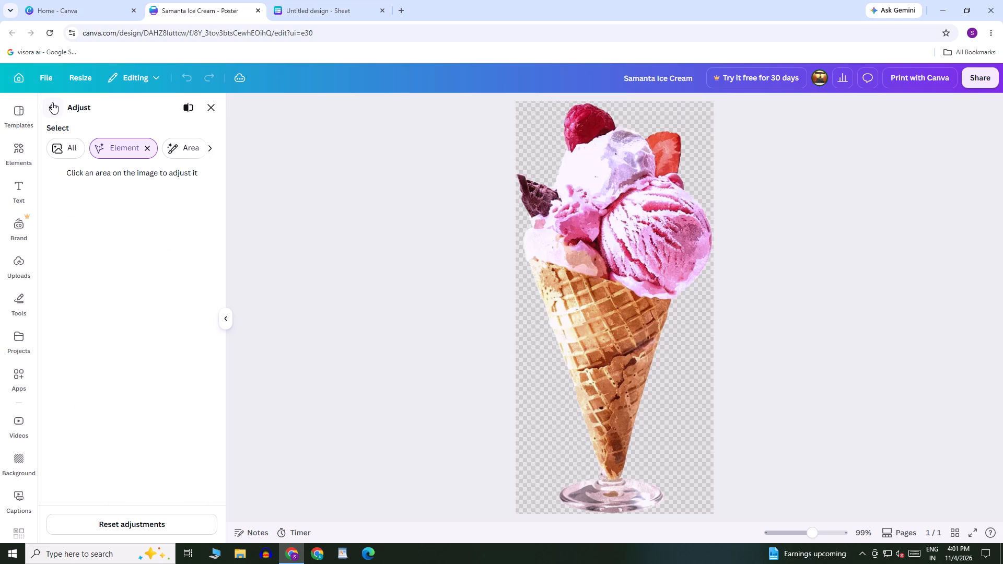
left_click(52, 102)
left_click(213, 103)
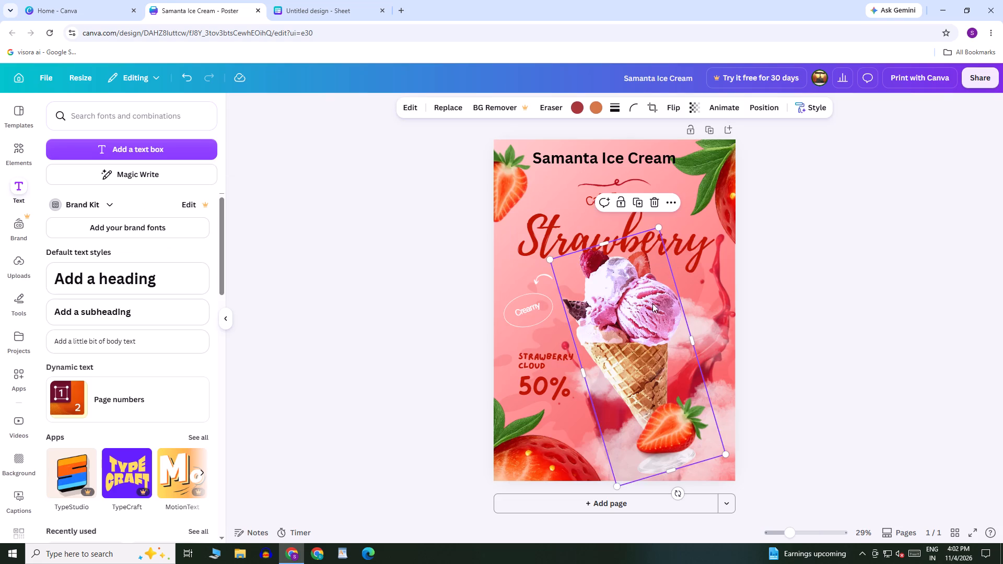
left_click(841, 276)
Change the Strawberry title's font to Lazydog and its font size to 70.
left_click(651, 252)
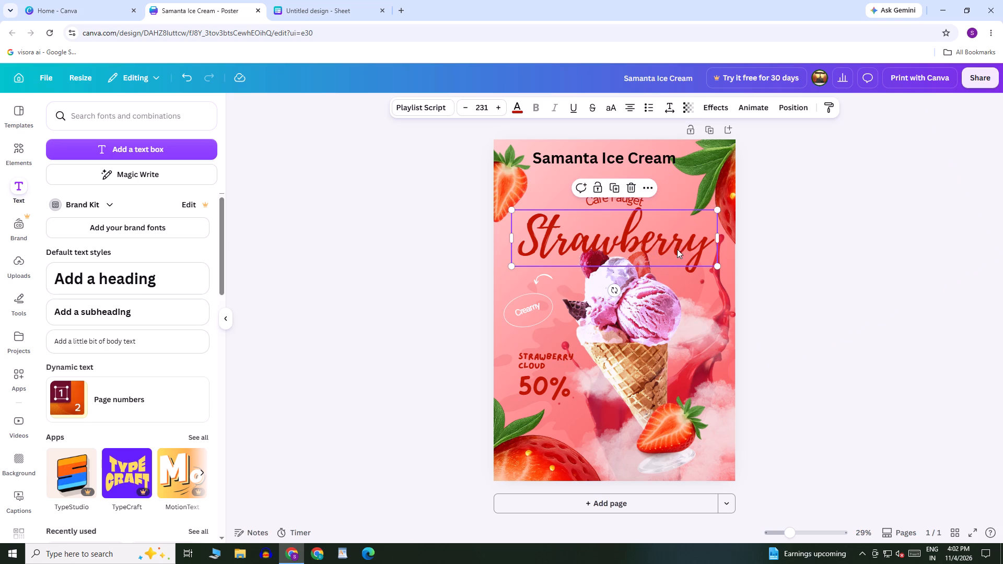
double_click(701, 246)
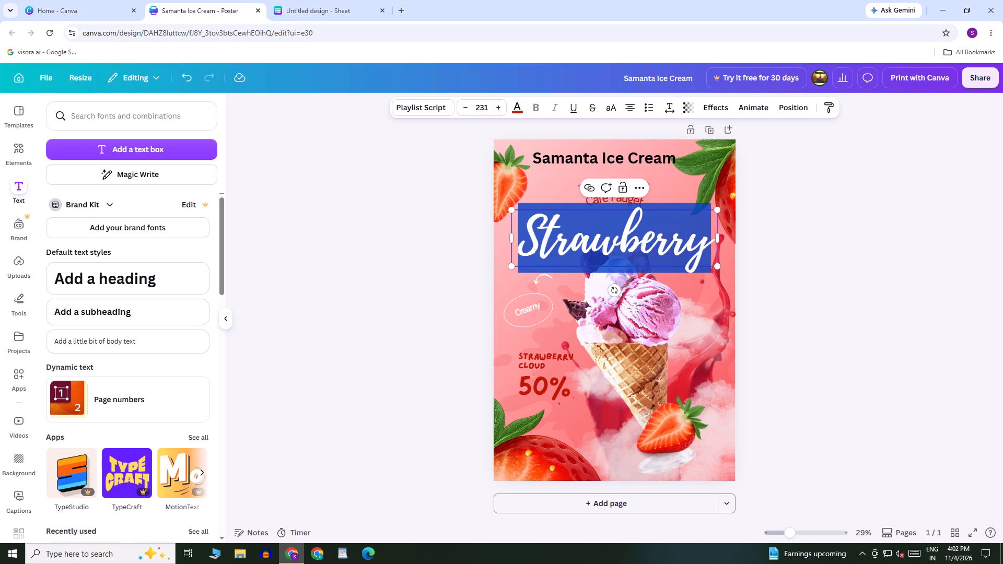
left_click(424, 108)
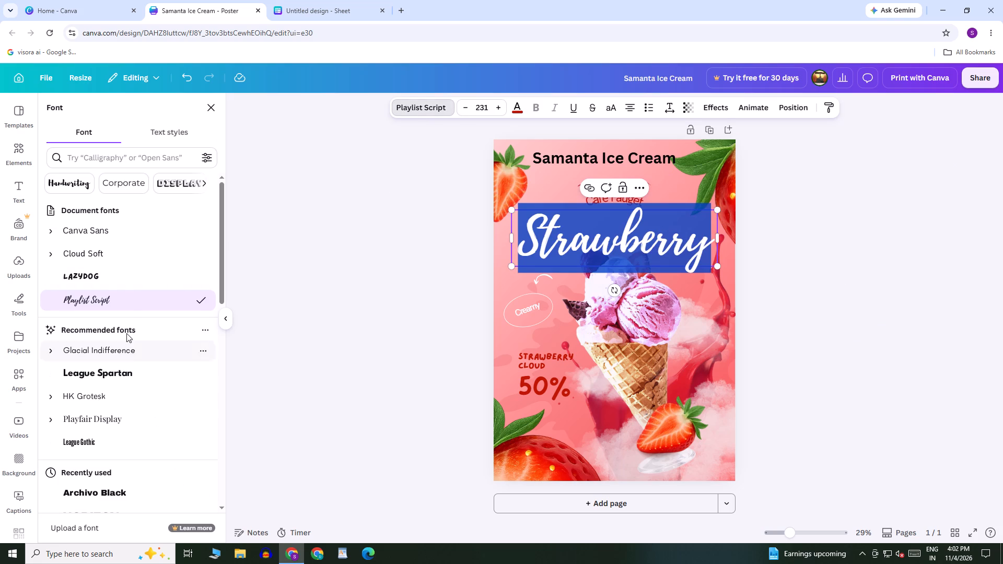
left_click(137, 281)
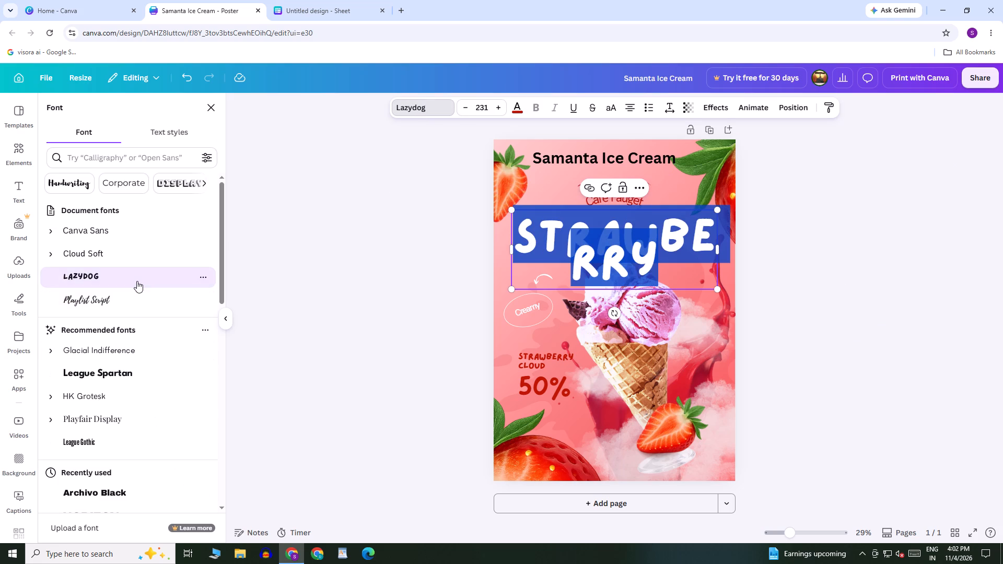
left_click(480, 108)
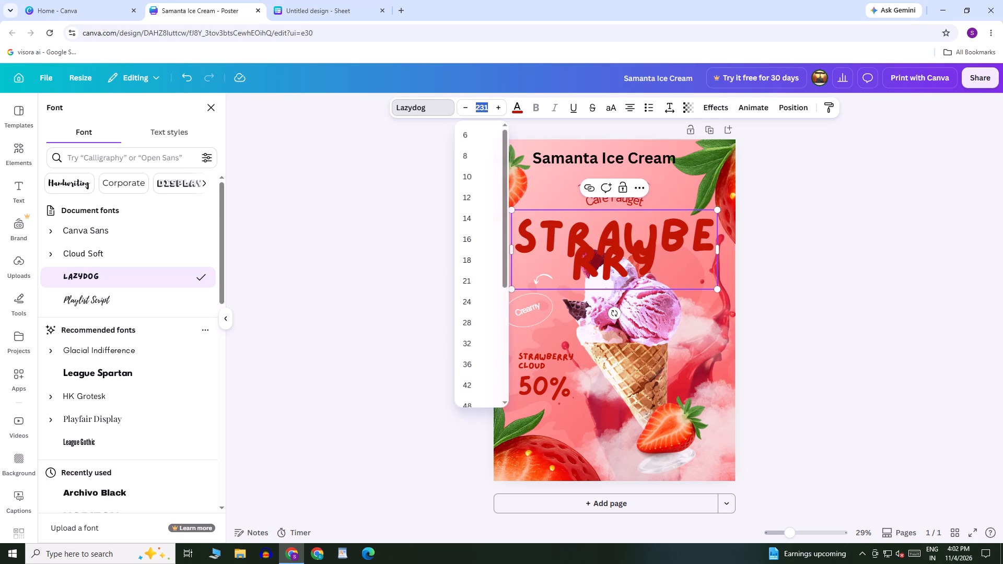
key("7")
key("0")
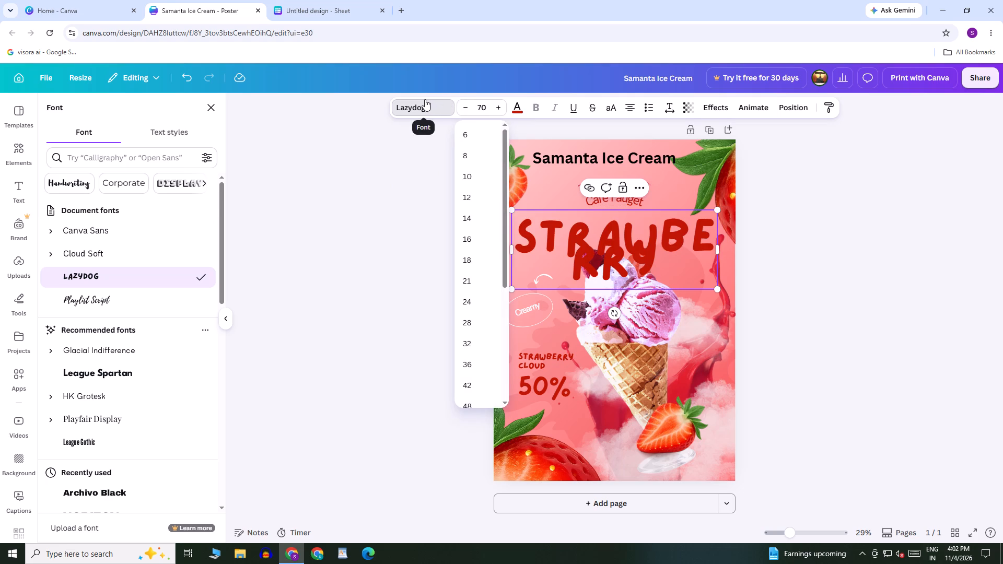
key("Return")
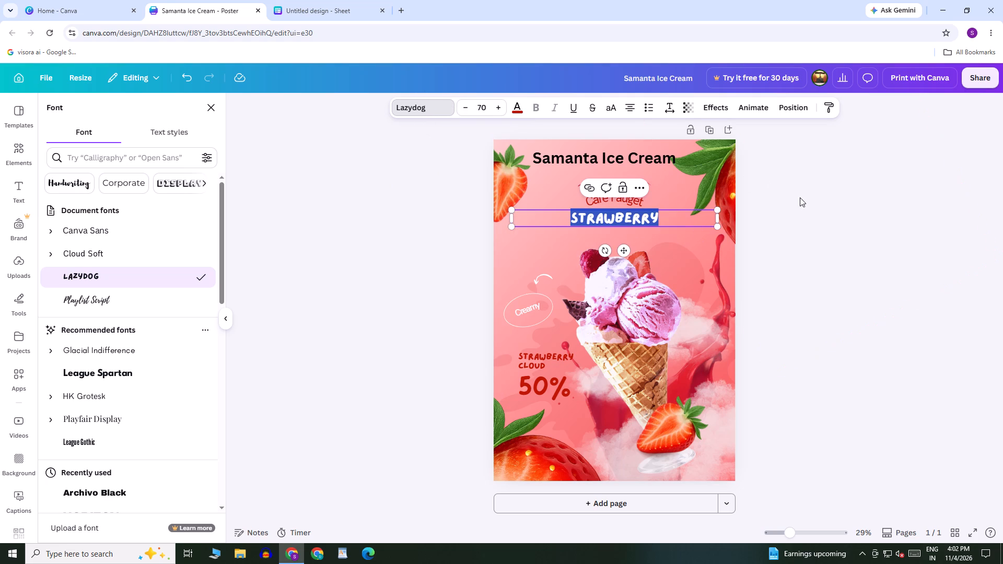
left_click(799, 233)
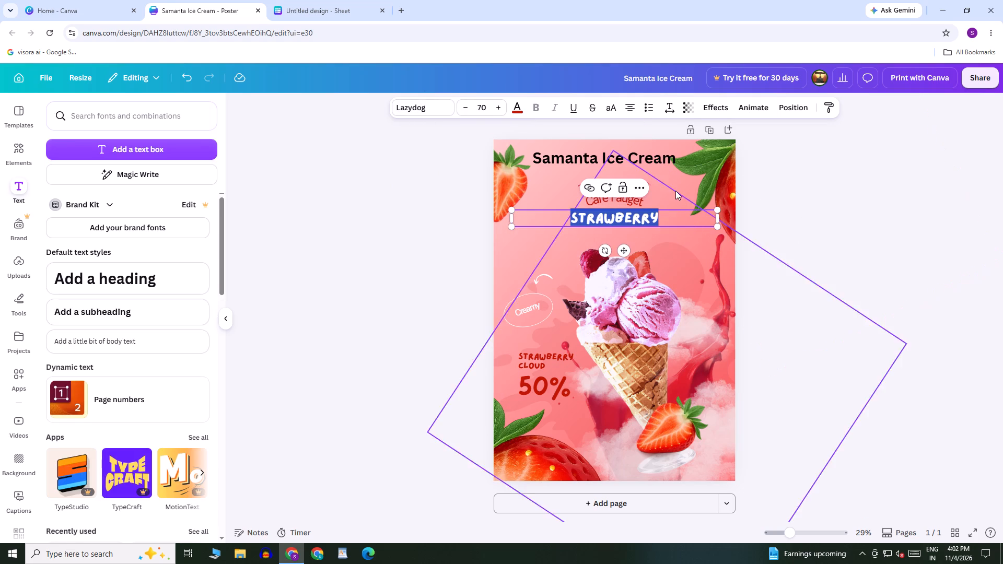
left_click(674, 190)
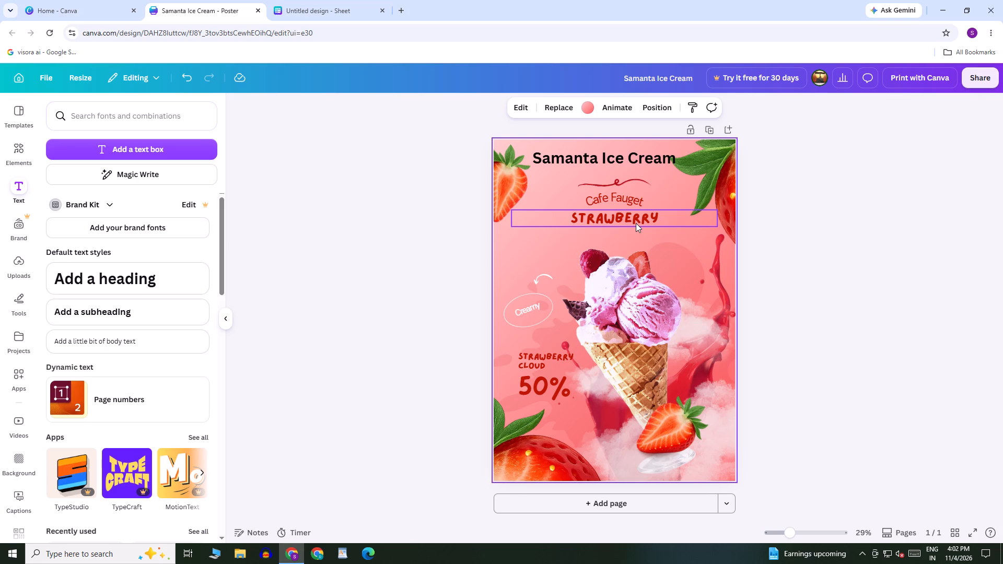
Add the word "Flavor" below Strawberry in the title, with an extra line break separating the two words.
left_click(682, 217)
left_click(682, 217)
left_click(682, 217)
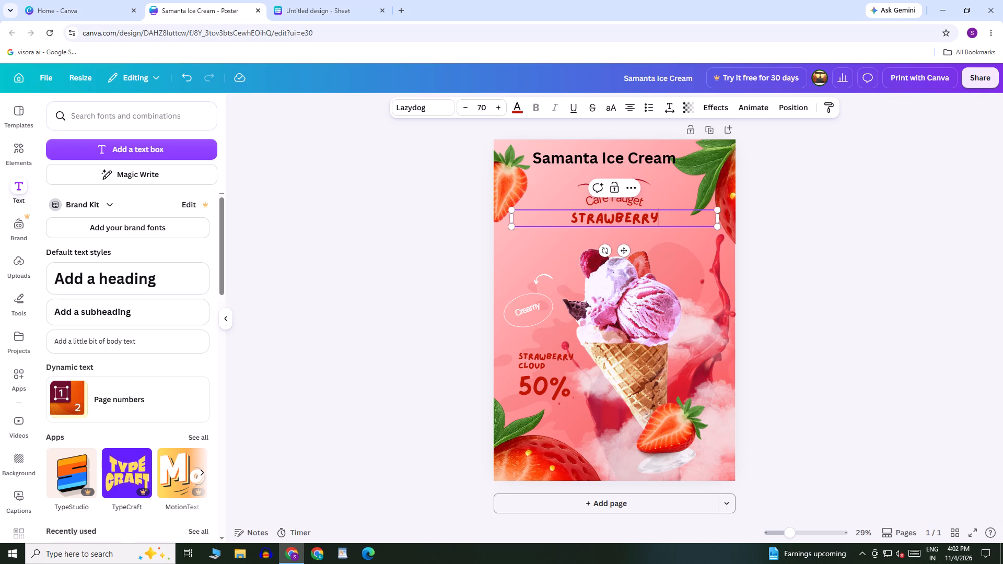
left_click(682, 215)
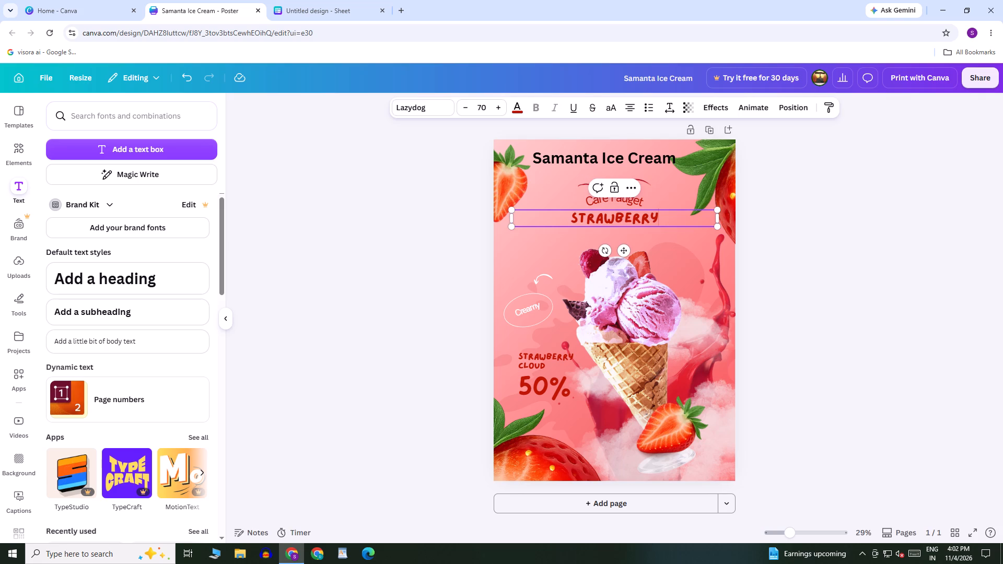
left_click(682, 215)
left_click(682, 215)
left_click(682, 215)
left_click(682, 215)
left_click(665, 221)
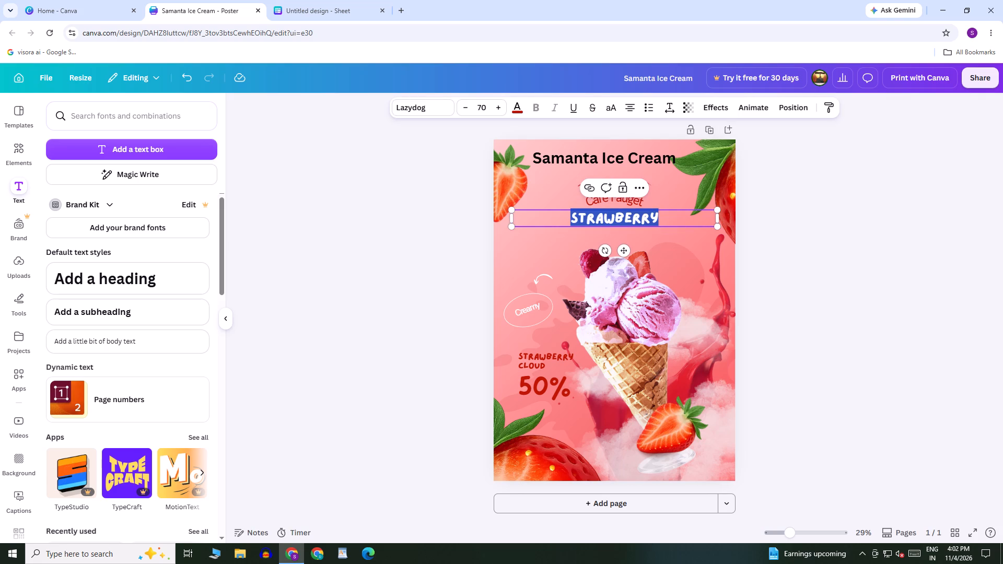
key("Return")
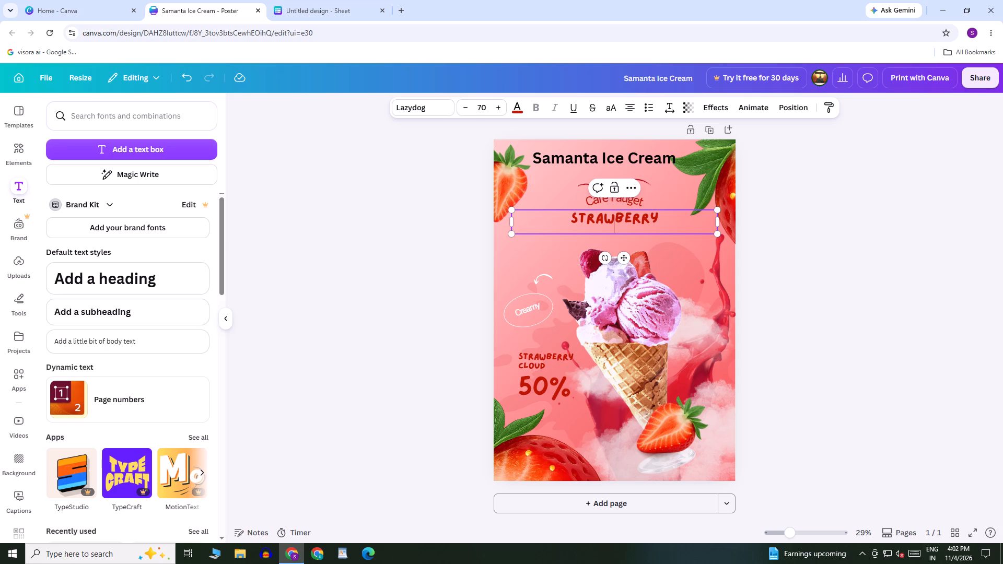
key("shift+f")
type("lavor")
left_click(661, 226)
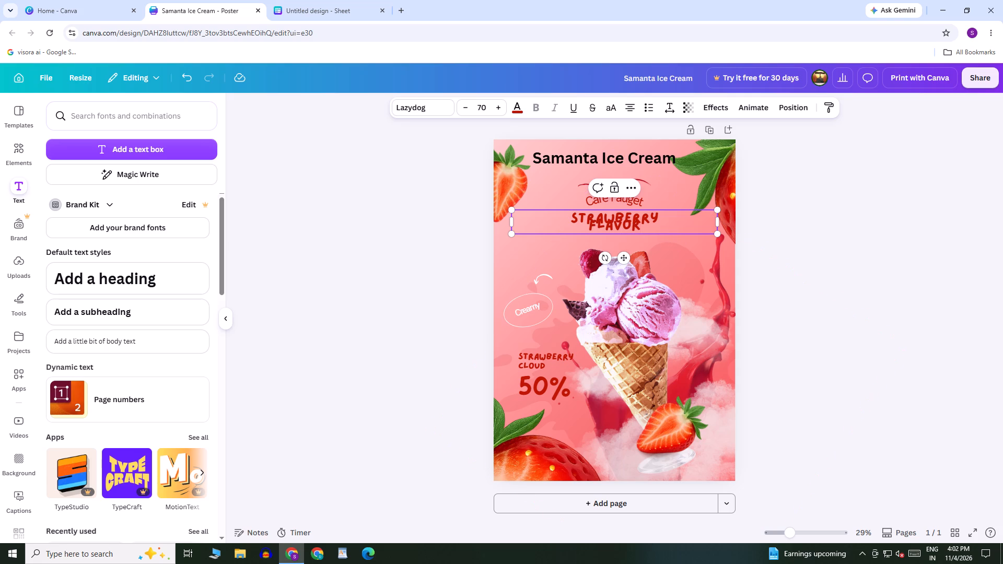
left_click(664, 216)
key("Return")
left_click(826, 251)
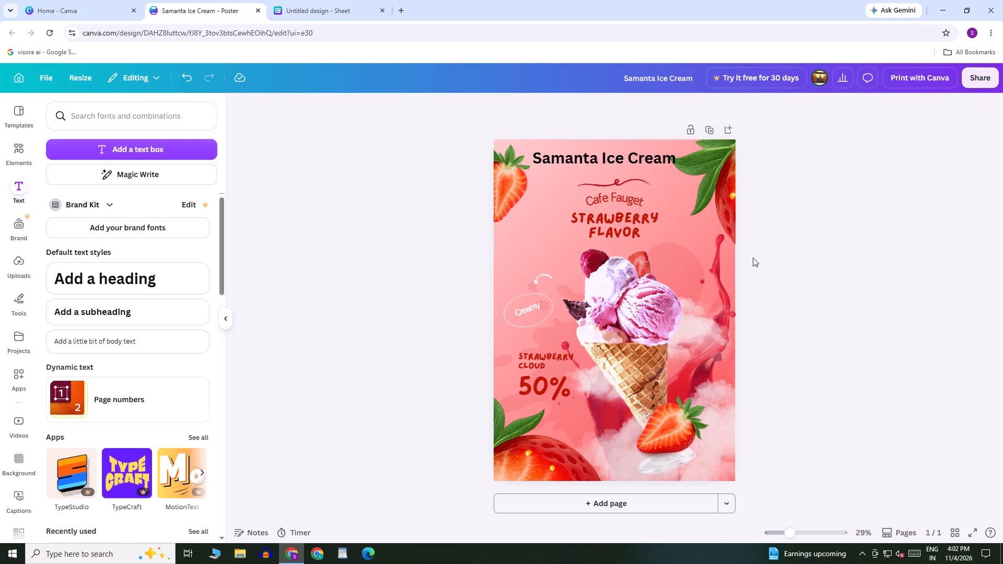
Open the curved "Cafe Fauget" text above the title for editing with all of its text selected.
left_click(627, 201)
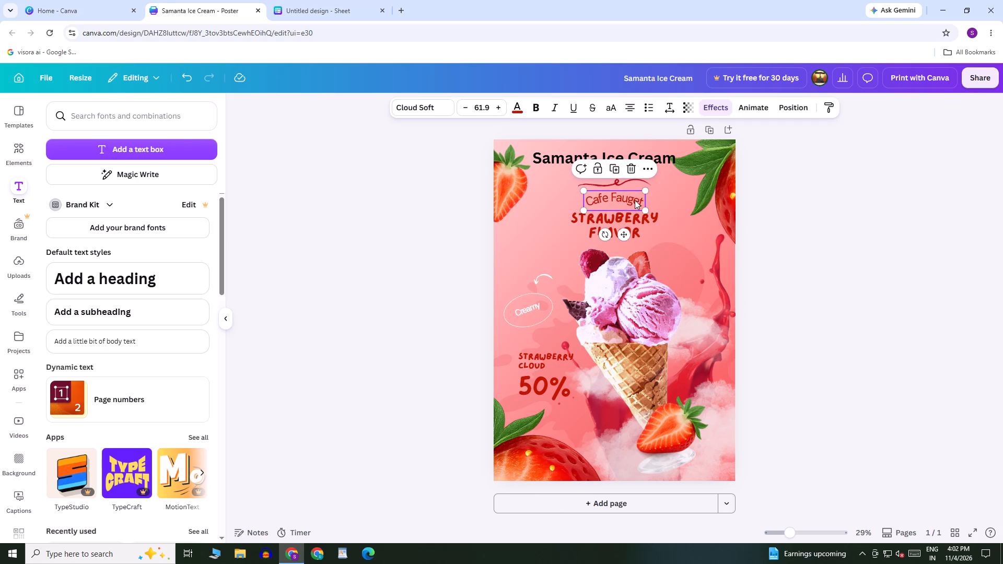
double_click(637, 202)
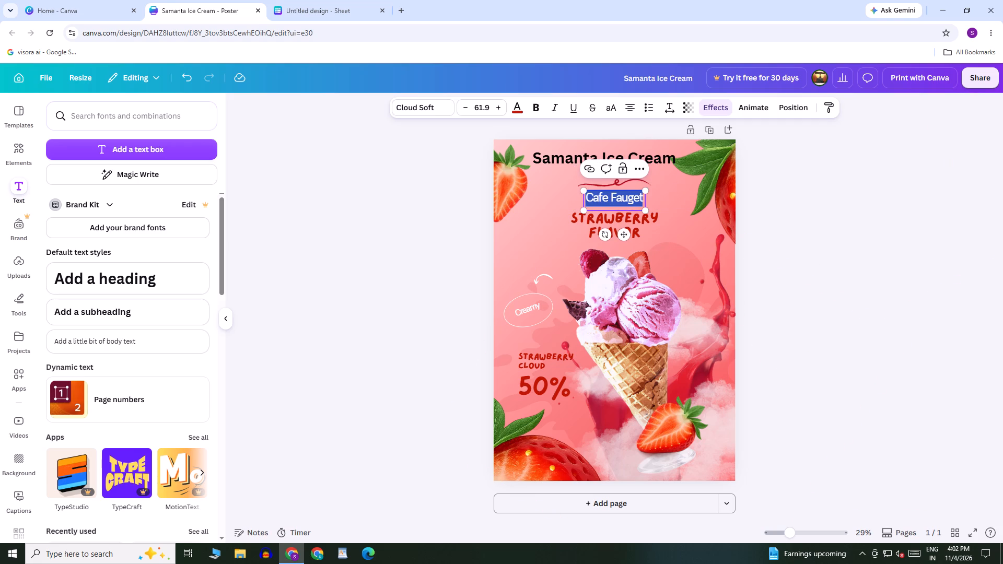
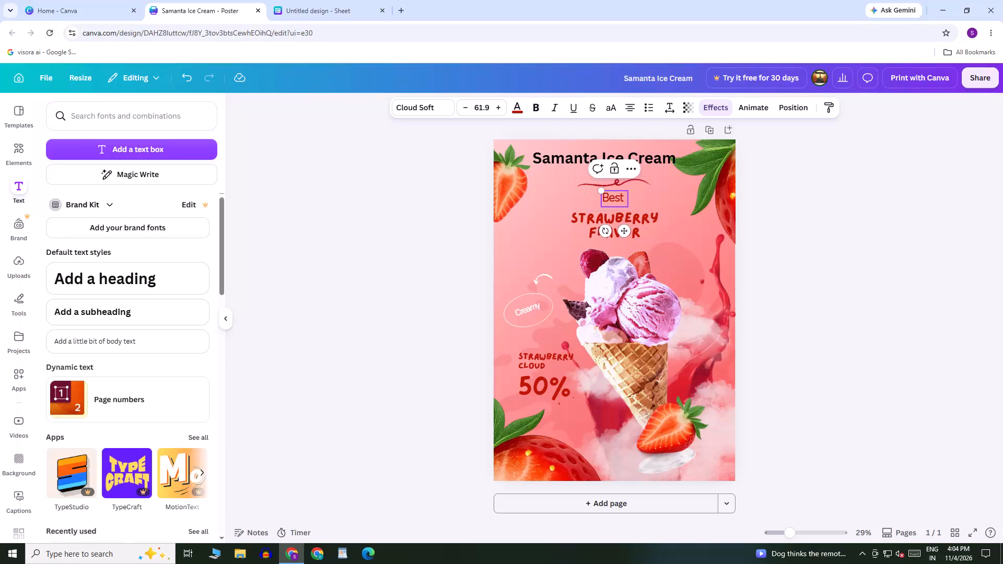
Complete the curved text above the Strawberry Flavor title as "Best Seller 2026" and make only 2026 bold.
type("Seller")
key("space")
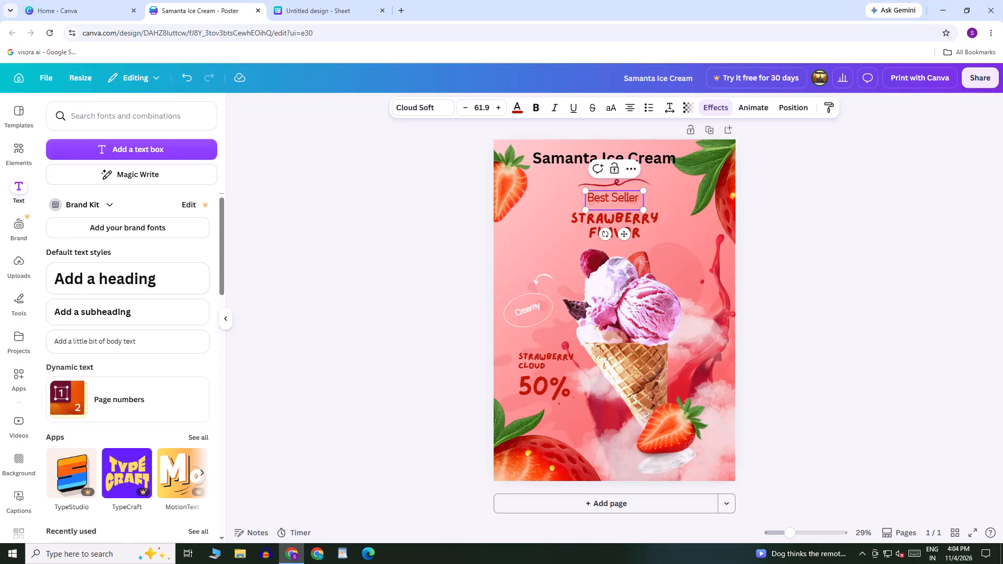
type("2026")
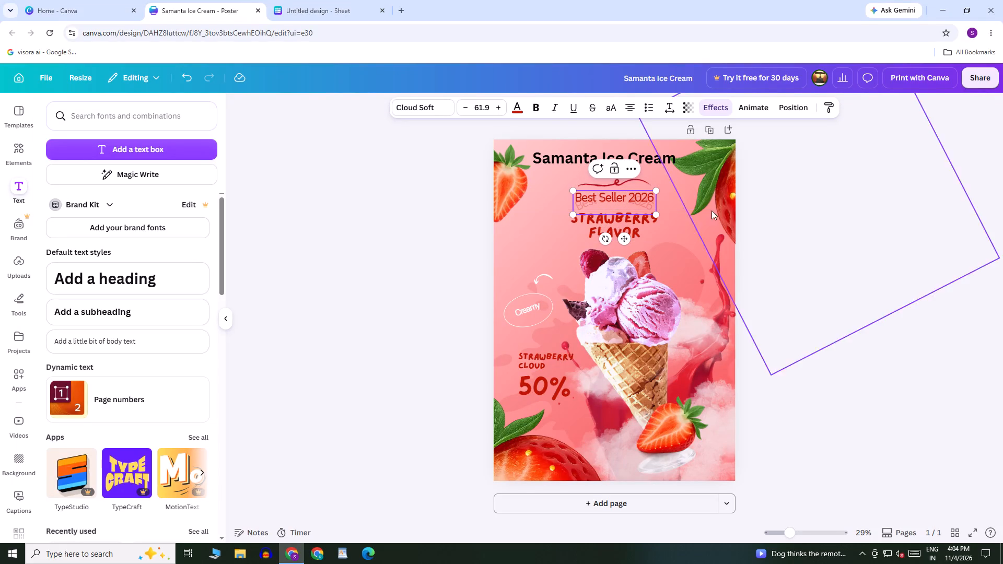
left_click_drag(627, 199, 652, 199)
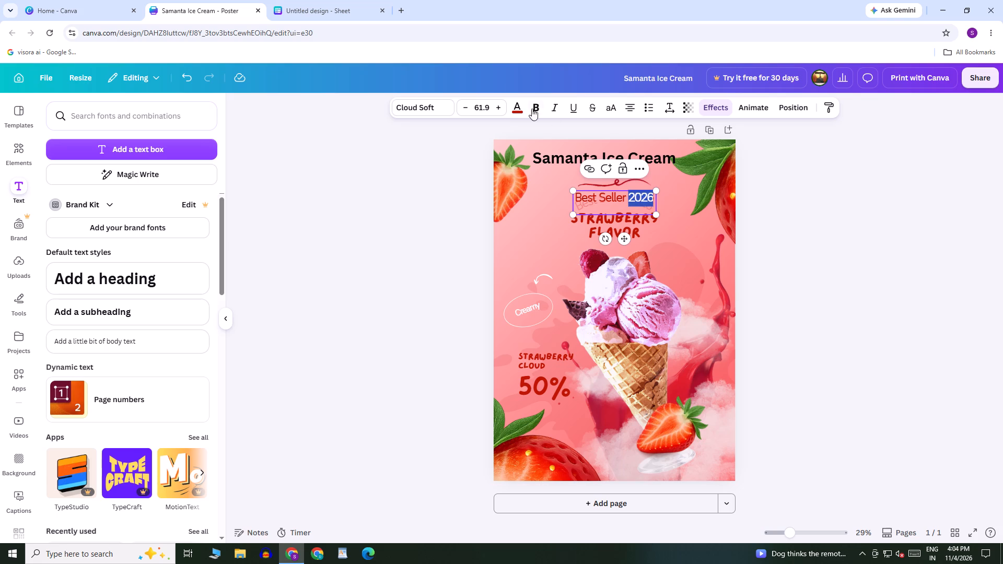
left_click(534, 107)
left_click(872, 225)
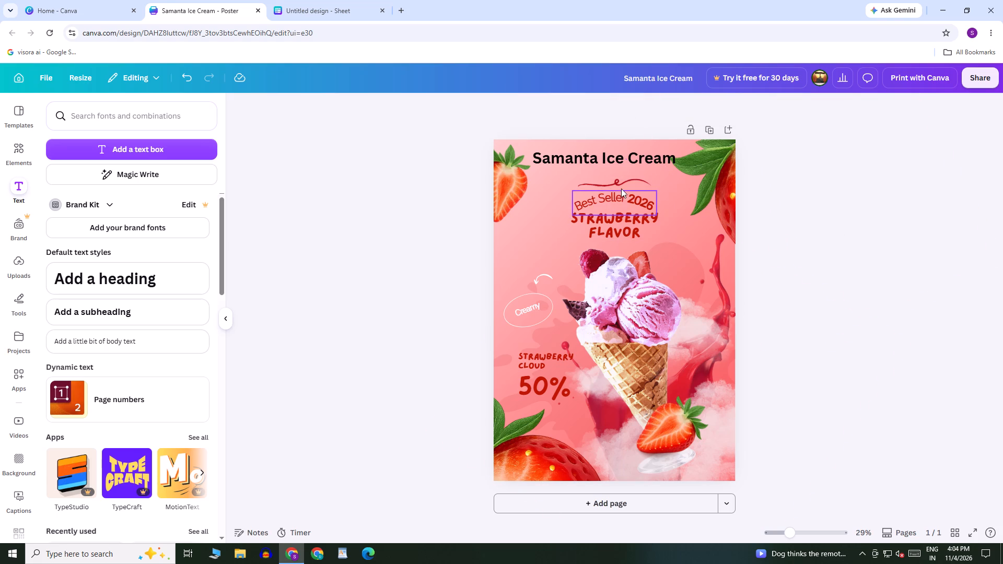
left_click(857, 238)
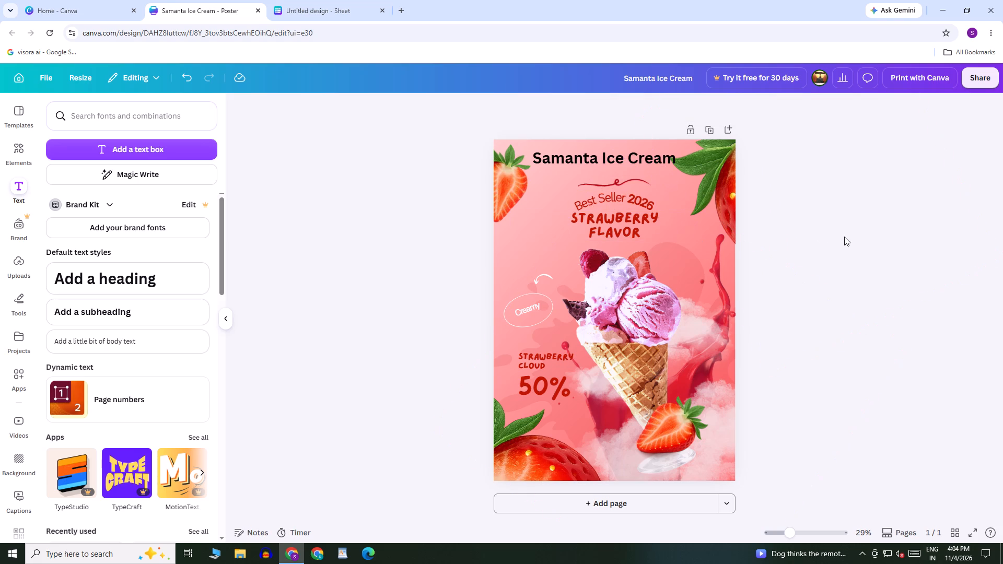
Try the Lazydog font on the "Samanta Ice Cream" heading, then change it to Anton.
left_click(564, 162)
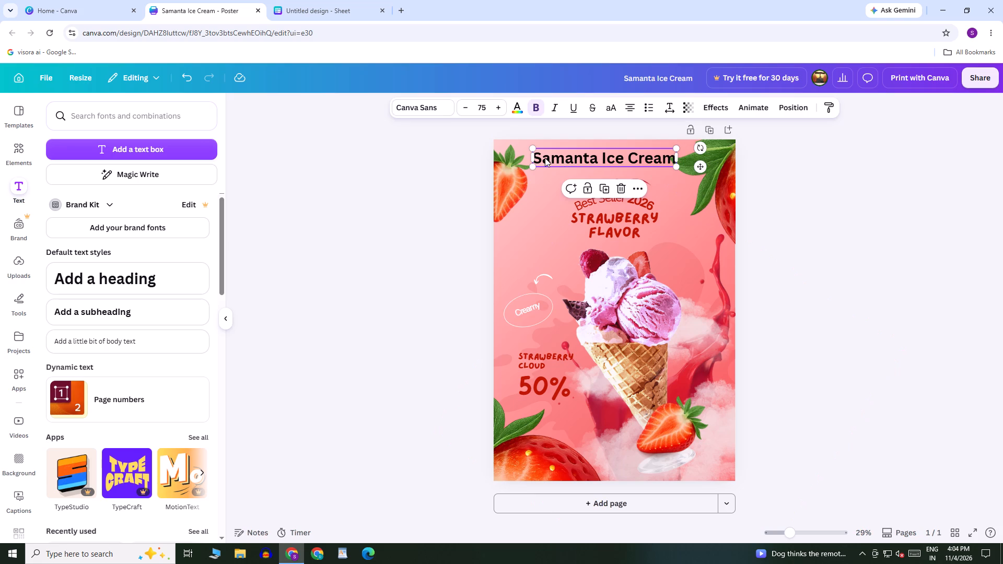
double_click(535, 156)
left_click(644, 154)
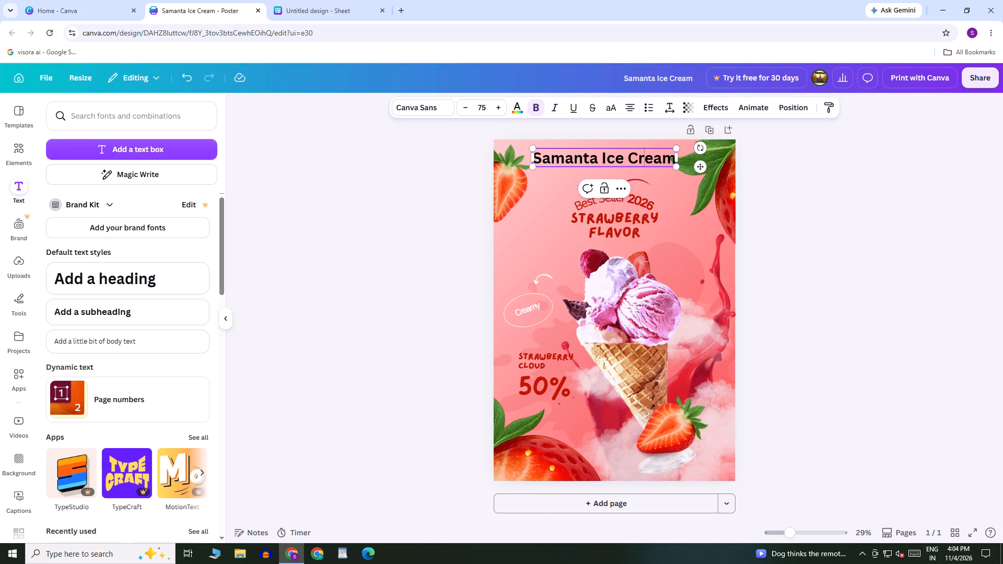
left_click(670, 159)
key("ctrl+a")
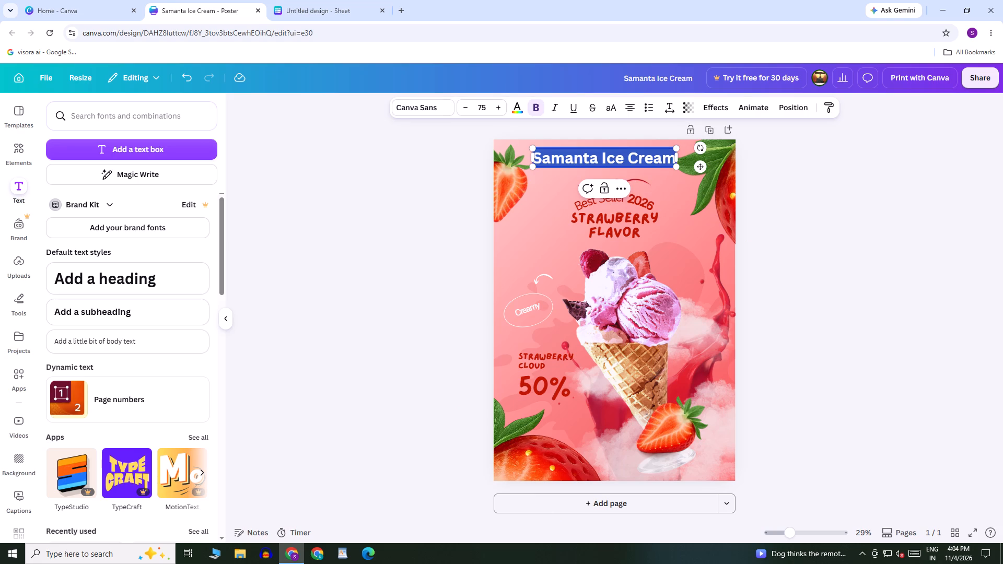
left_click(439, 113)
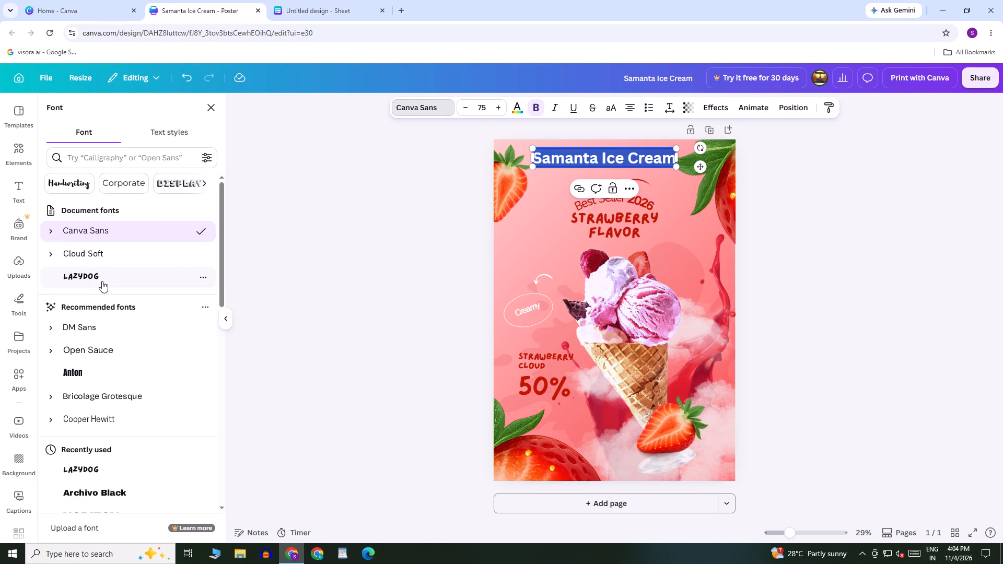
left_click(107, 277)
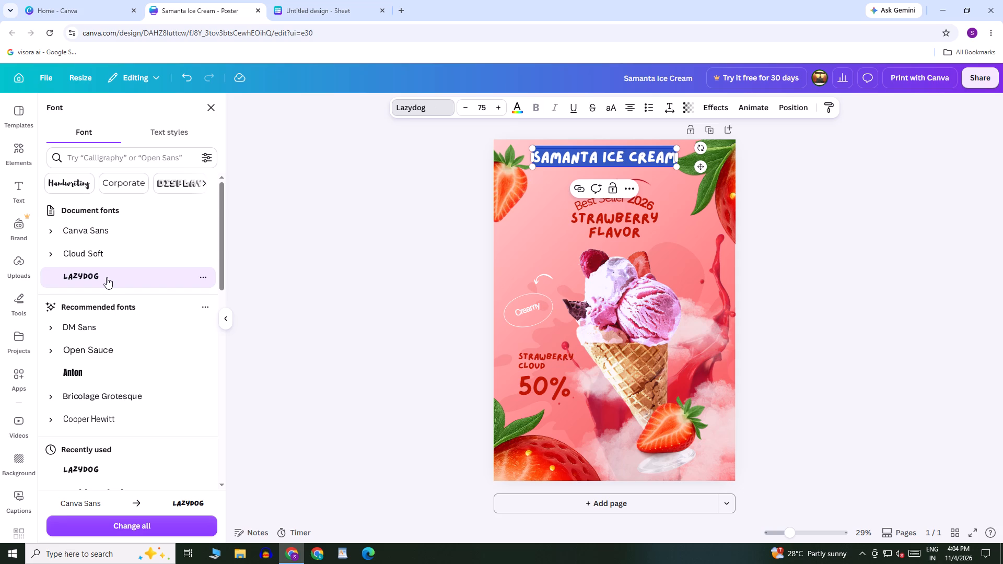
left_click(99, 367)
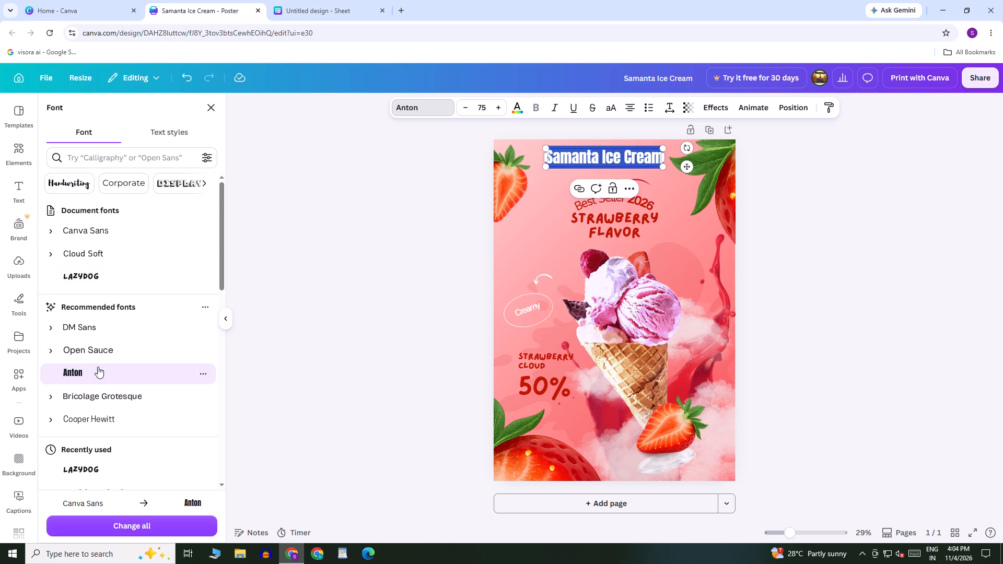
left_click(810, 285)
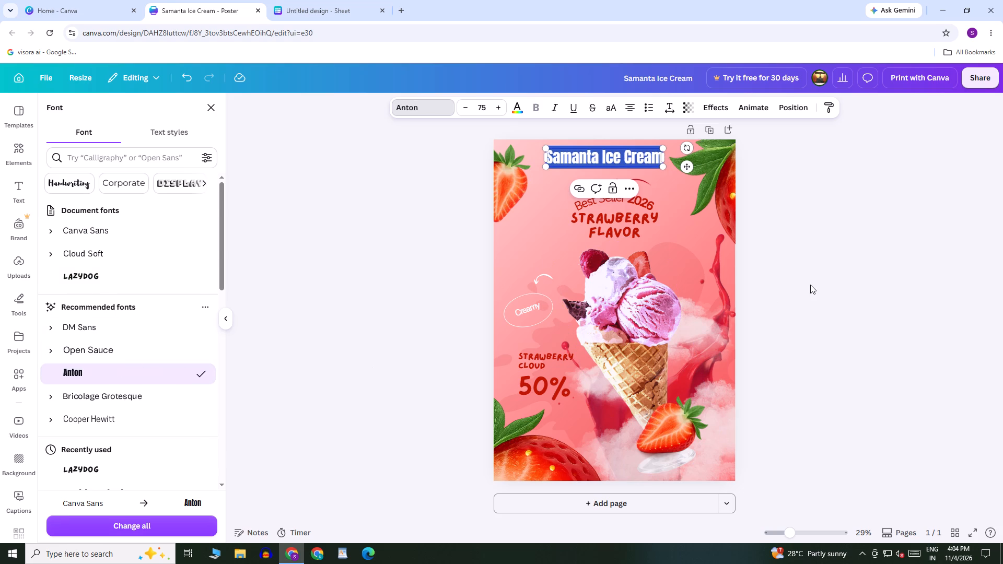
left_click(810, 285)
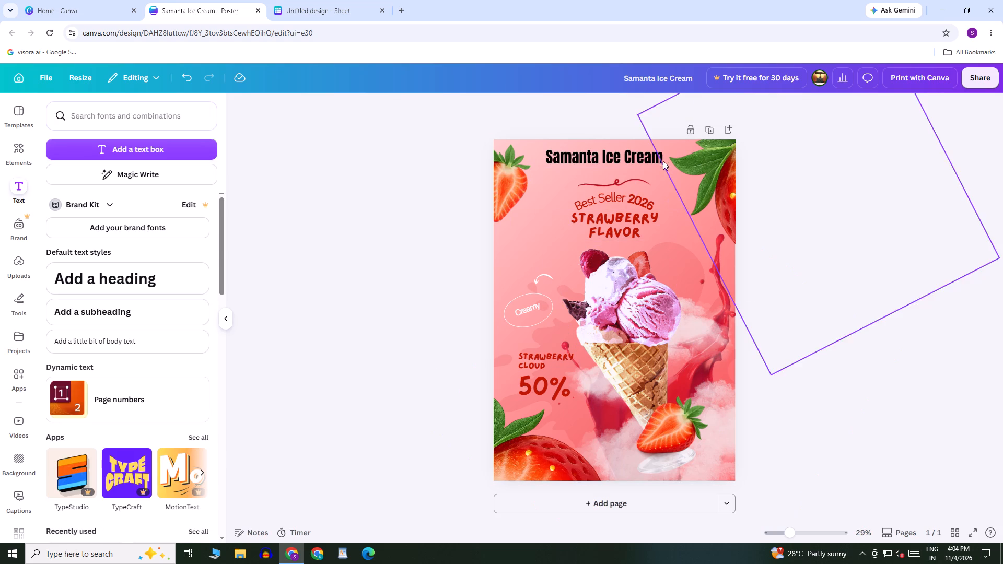
Enlarge the "Samanta Ice Cream" heading to a font size of about 81.8 and re-centre it across the poster's top.
left_click(624, 155)
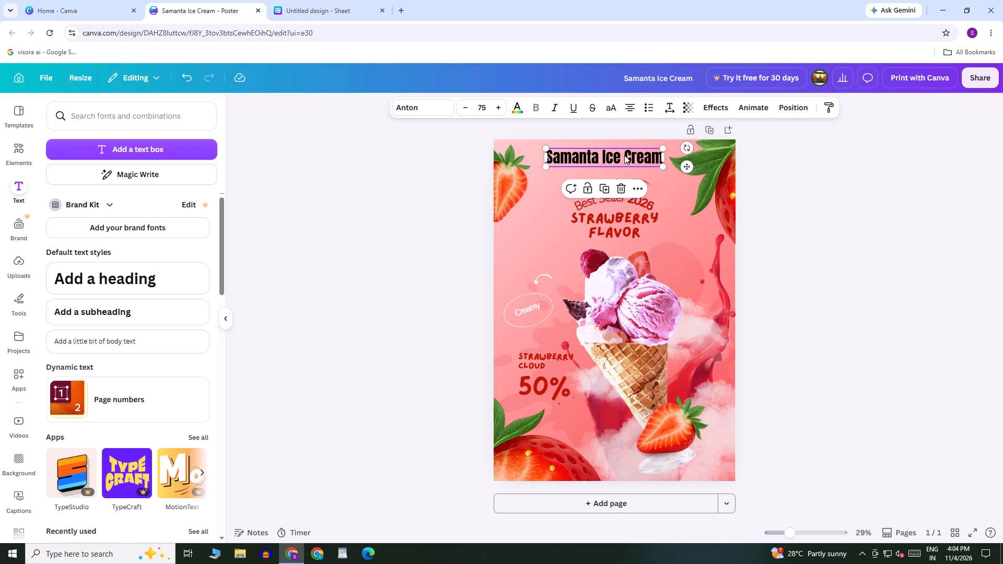
double_click(624, 155)
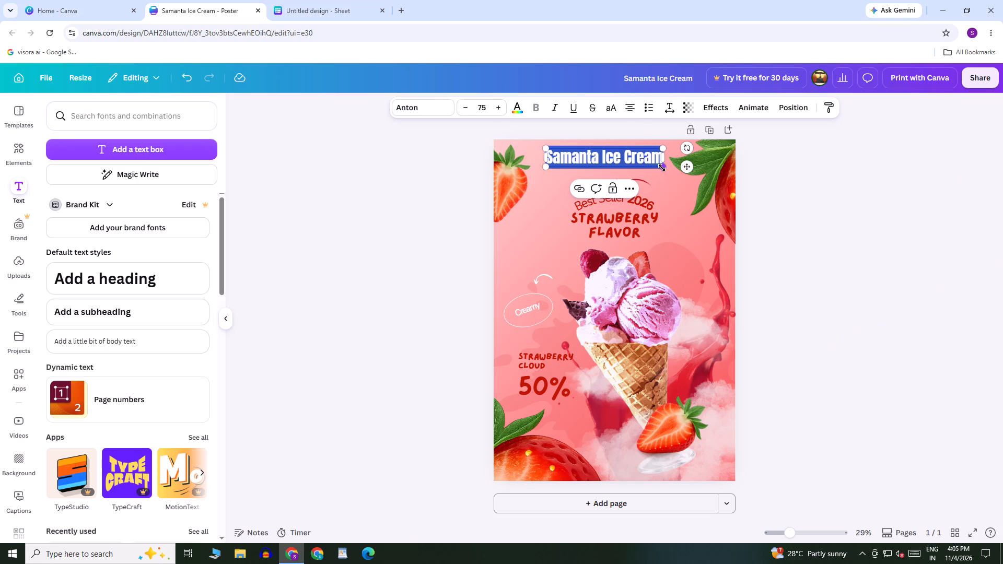
left_click_drag(663, 168, 673, 170)
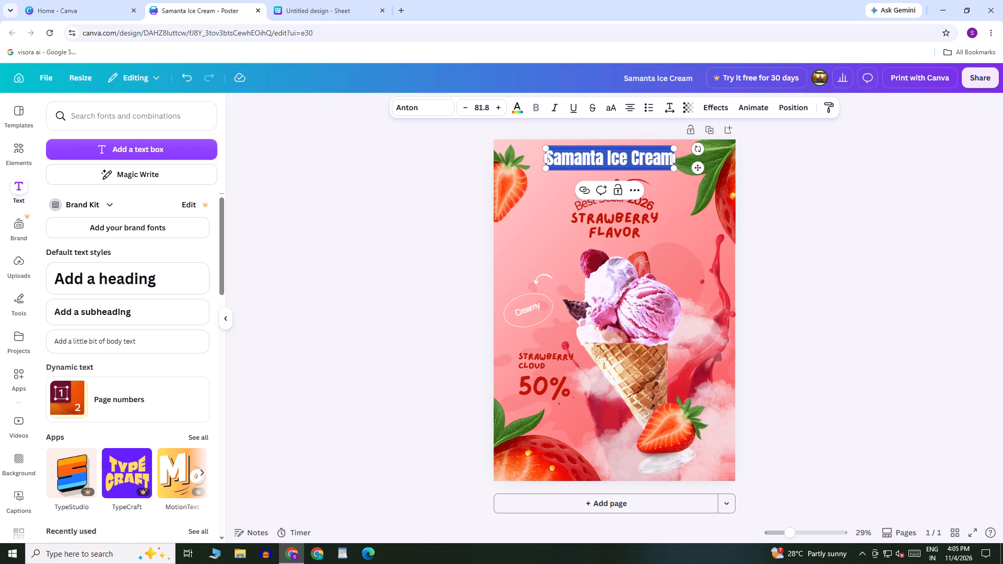
left_click(623, 162)
left_click(833, 168)
left_click_drag(629, 162, 619, 161)
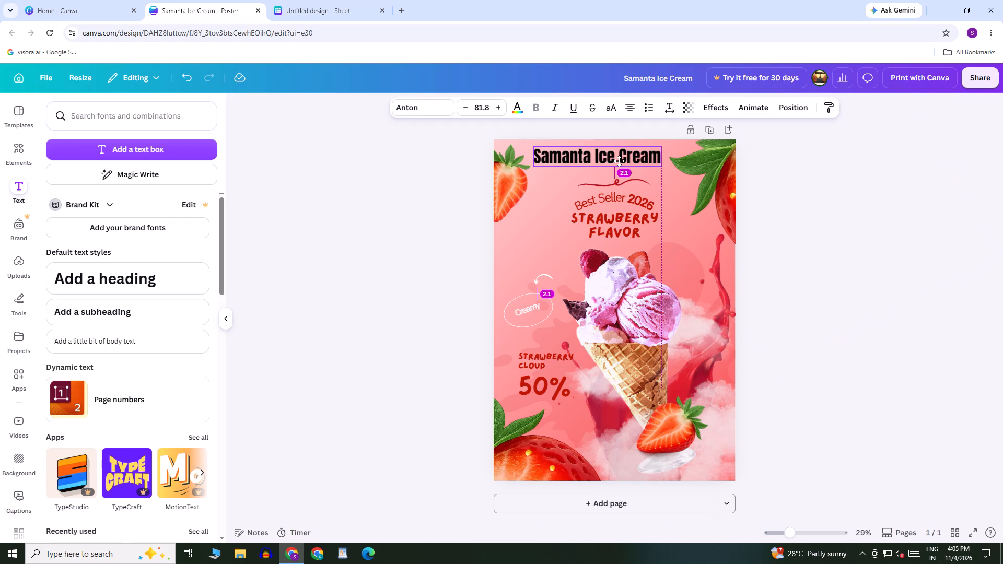
left_click_drag(619, 161, 620, 161)
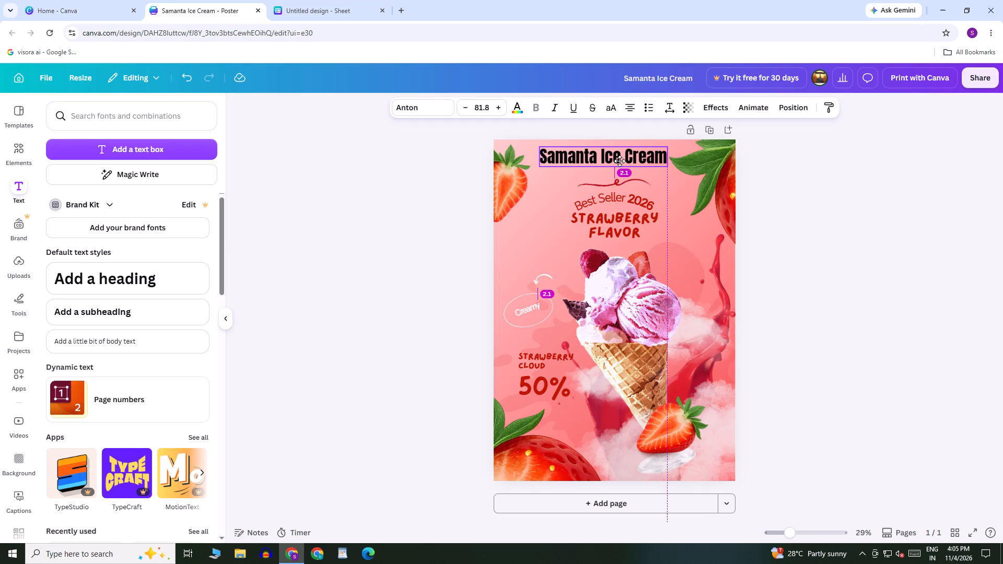
left_click_drag(620, 161, 621, 161)
Recolour the whole "Samanta Ice Cream" heading with the dark red already used in this design.
left_click(564, 160)
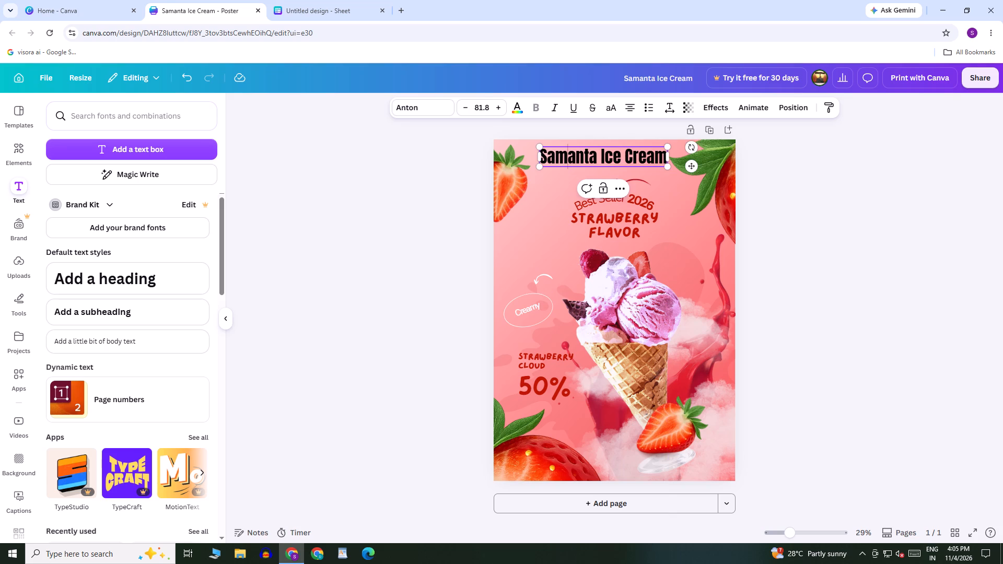
left_click(539, 205)
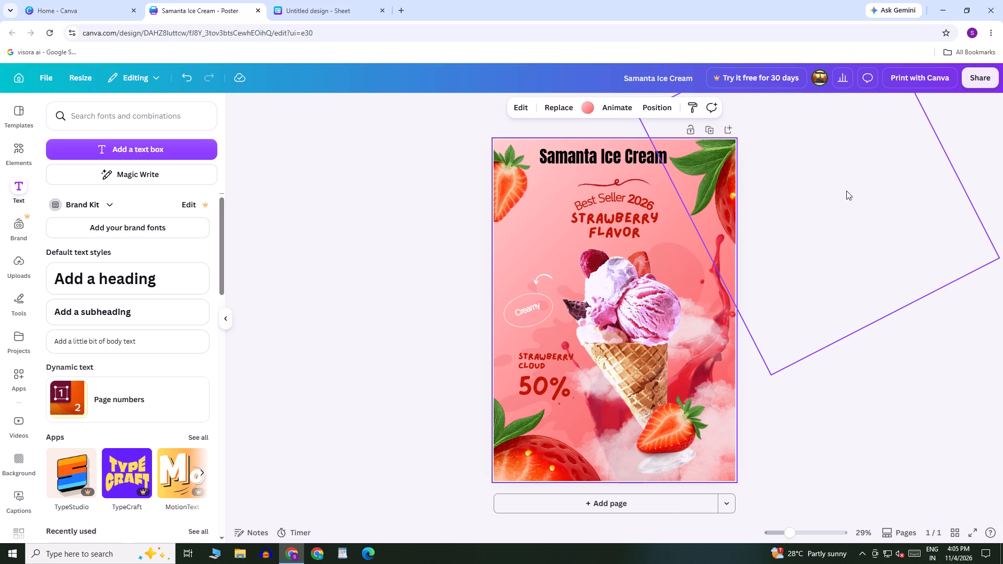
double_click(584, 159)
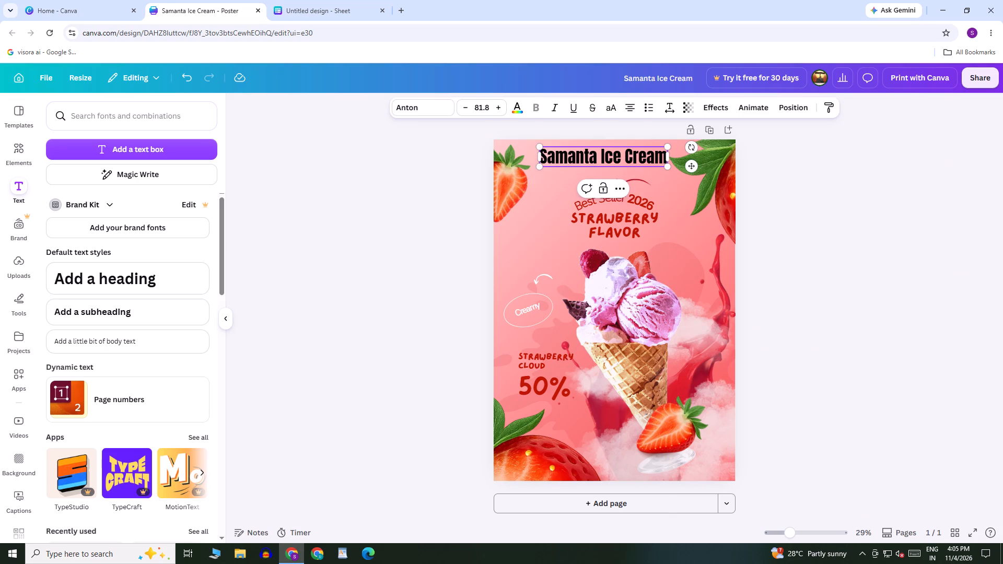
left_click_drag(541, 159, 663, 160)
left_click(516, 108)
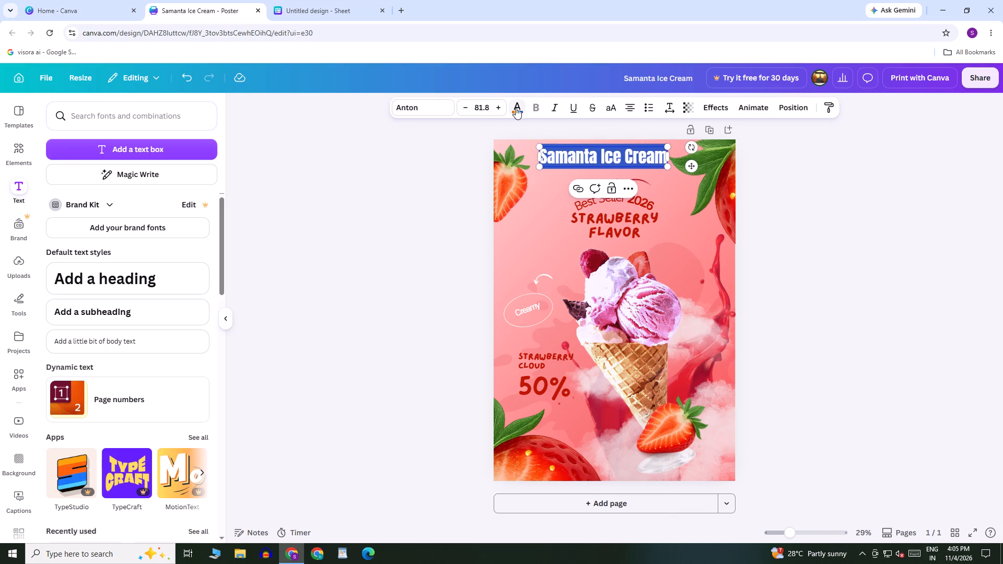
left_click(57, 218)
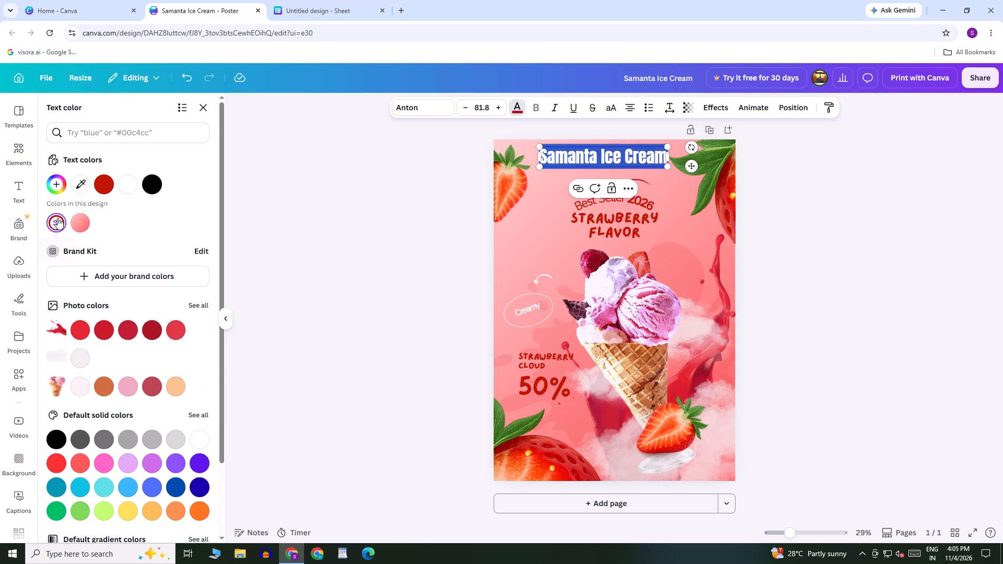
left_click(317, 226)
left_click(317, 226)
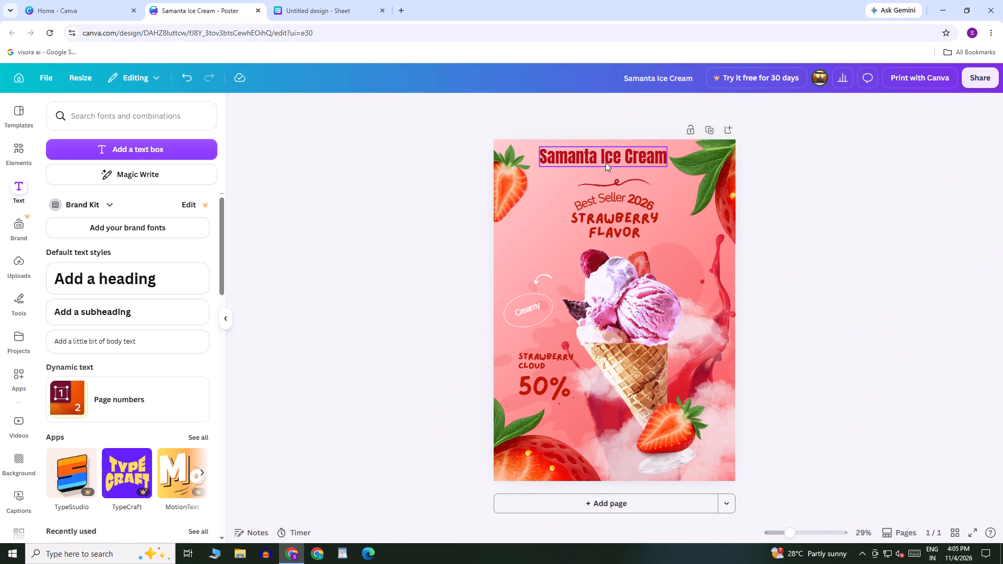
Move the "Samanta Ice Cream" heading slightly lower, keeping it centred above the swirl ornament.
left_click_drag(605, 162, 597, 167)
left_click(860, 191)
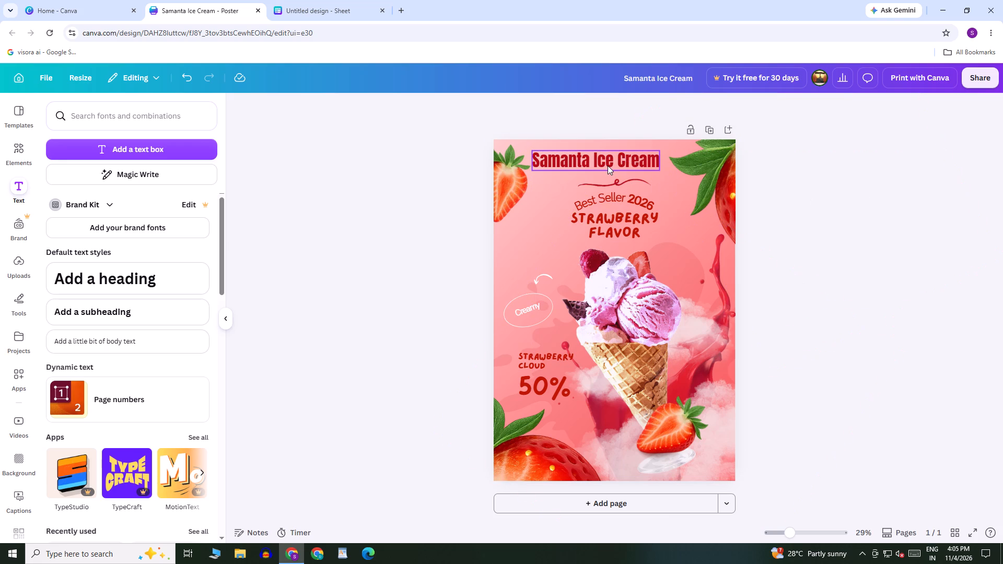
left_click(608, 166)
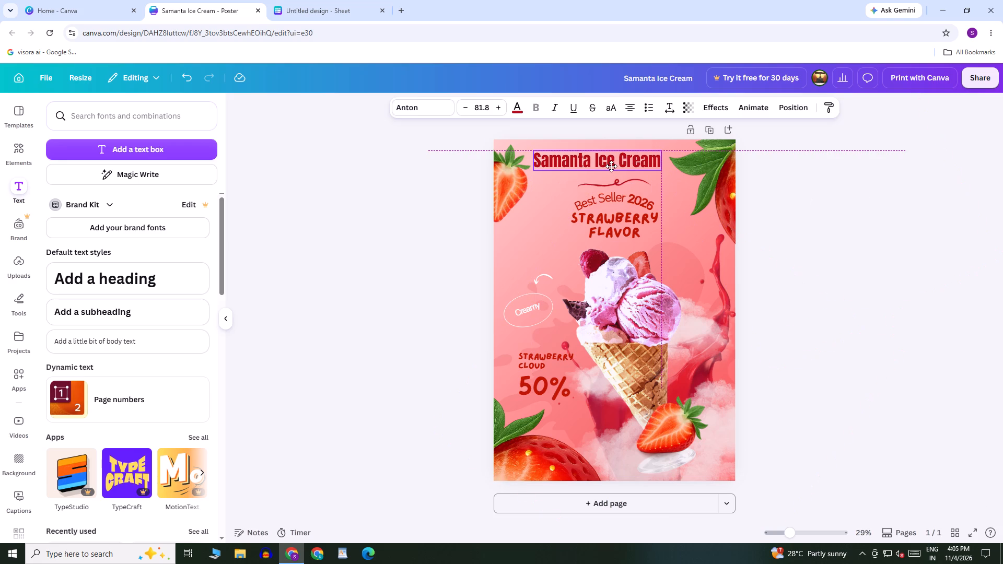
left_click(872, 186)
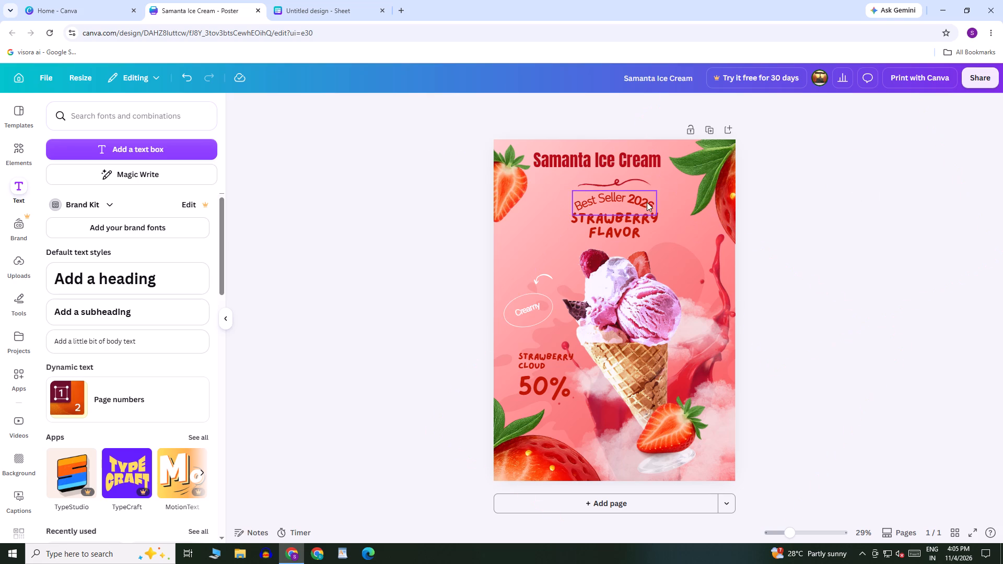
left_click_drag(552, 166, 556, 167)
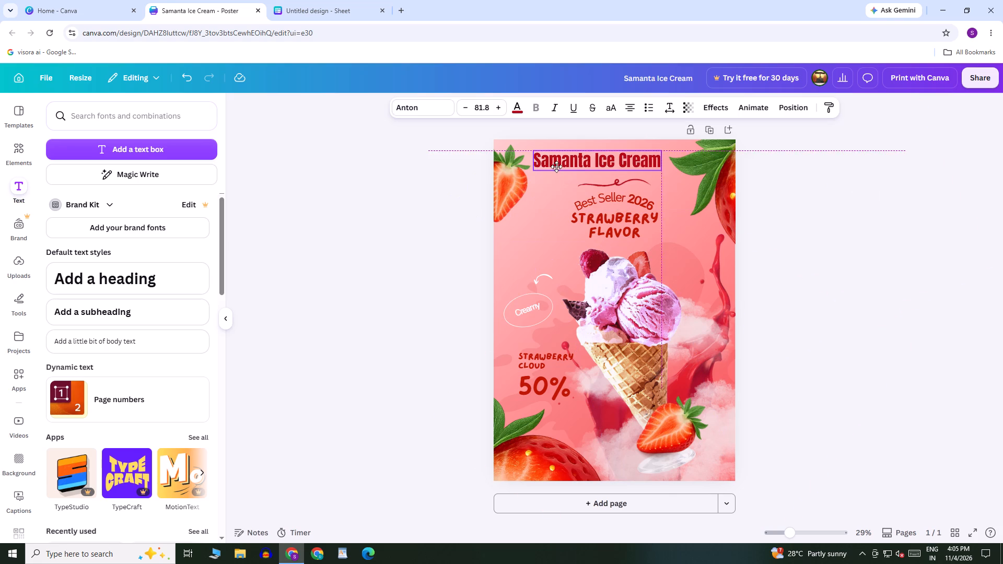
left_click_drag(556, 167, 557, 167)
left_click(912, 164)
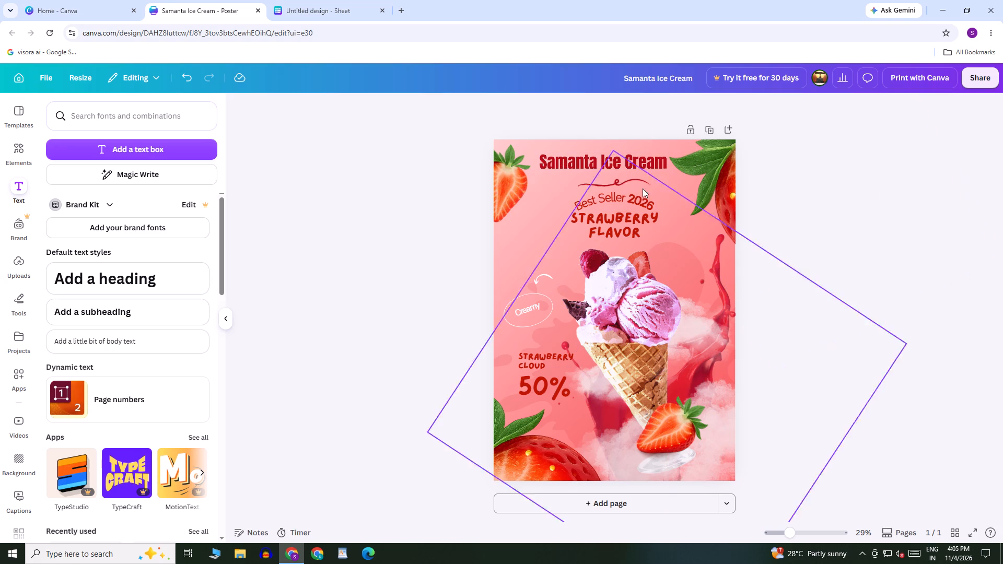
Try the Horizon font on the whole "Samanta Ice Cream" heading, then change it to Archivo Black.
double_click(569, 163)
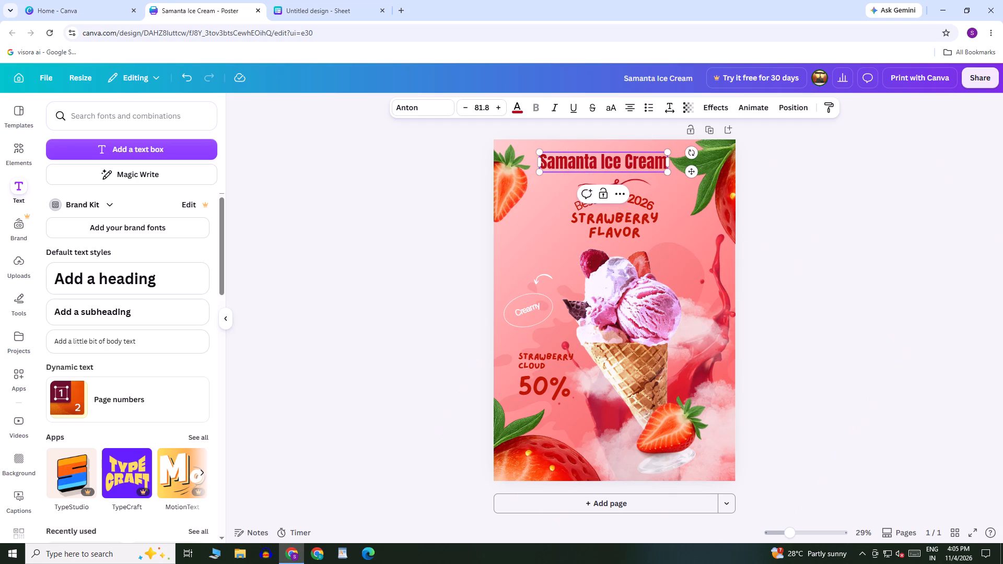
key("ctrl+a")
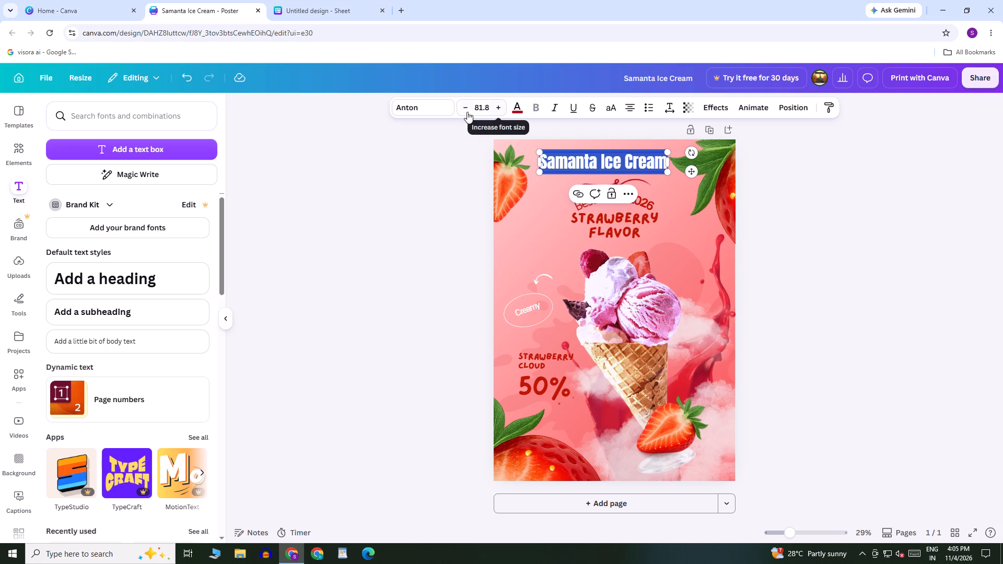
left_click(439, 109)
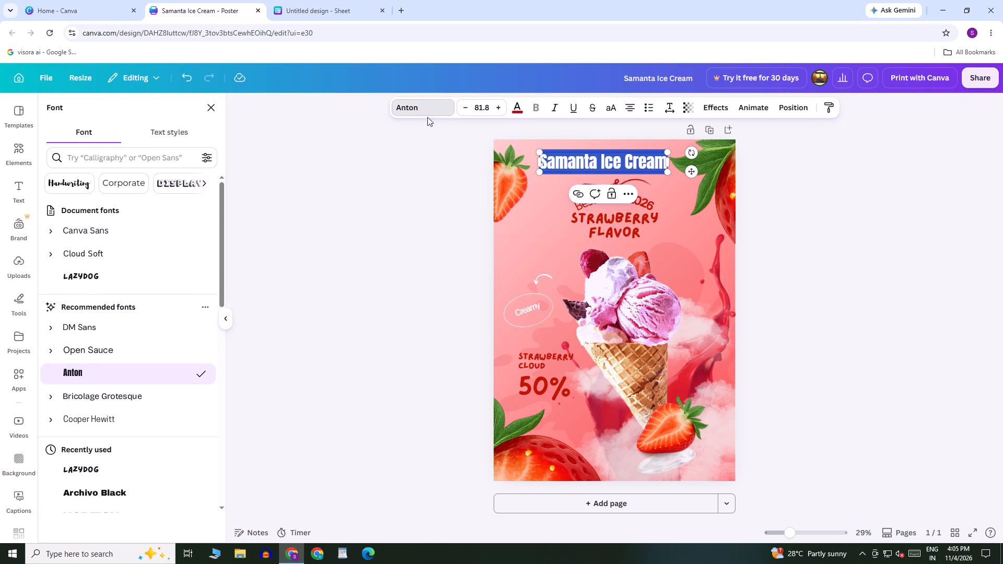
left_click(130, 423)
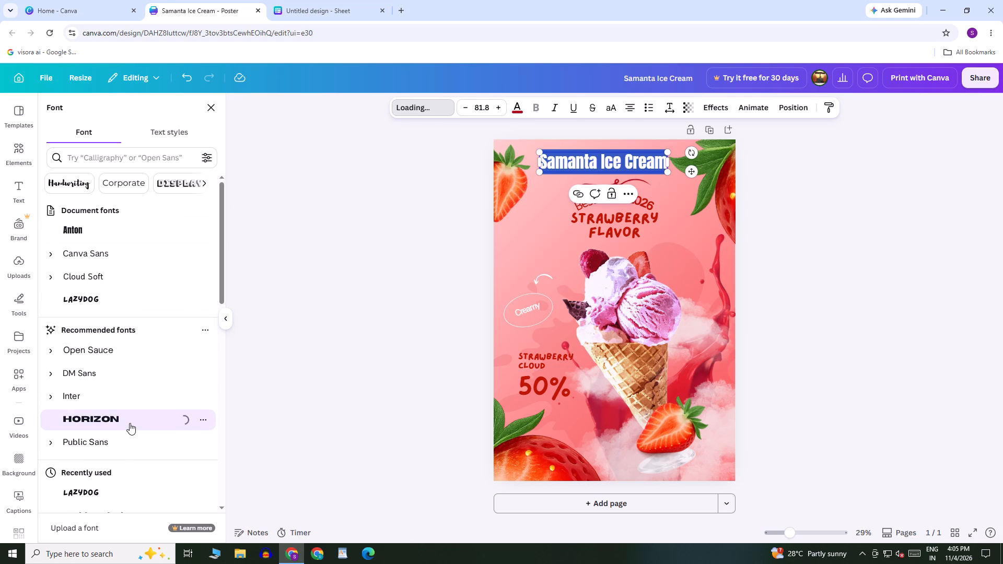
scroll(128, 423, "down", 2)
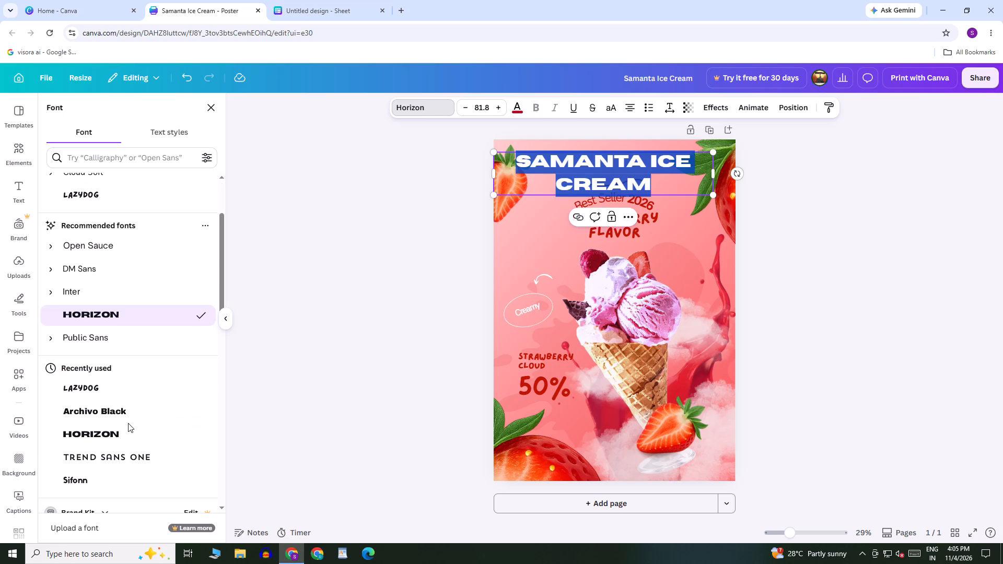
left_click(120, 404)
double_click(739, 322)
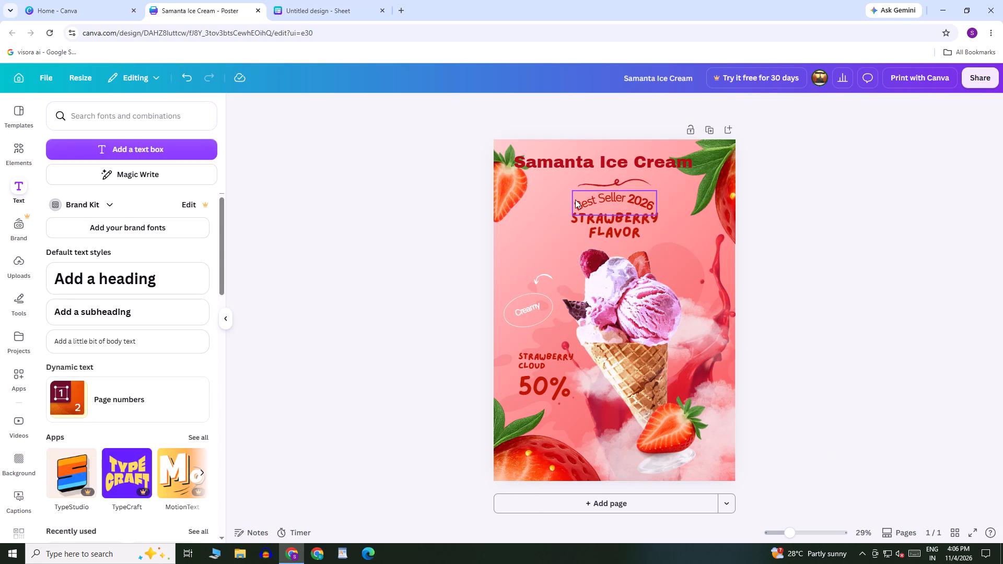
With the whole "Samanta Ice Cream" heading text selected, browse the ready-made font combinations for a style idea.
double_click(580, 170)
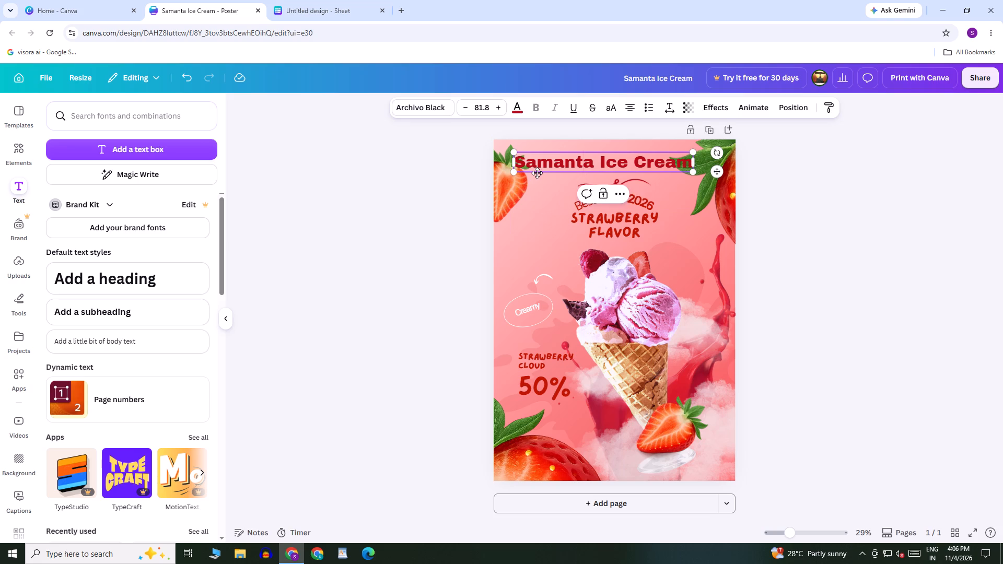
key("ctrl+a")
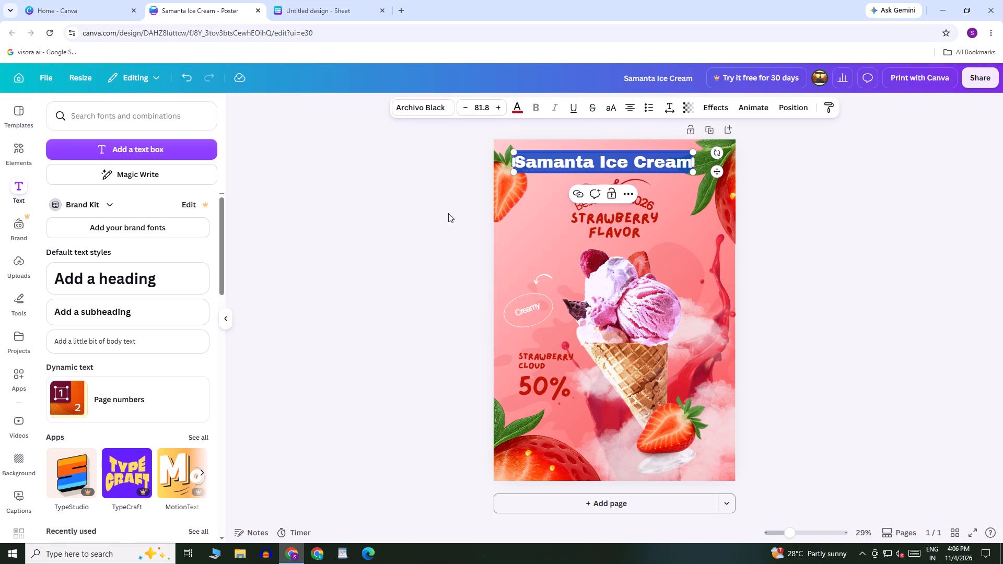
scroll(156, 412, "down", 4)
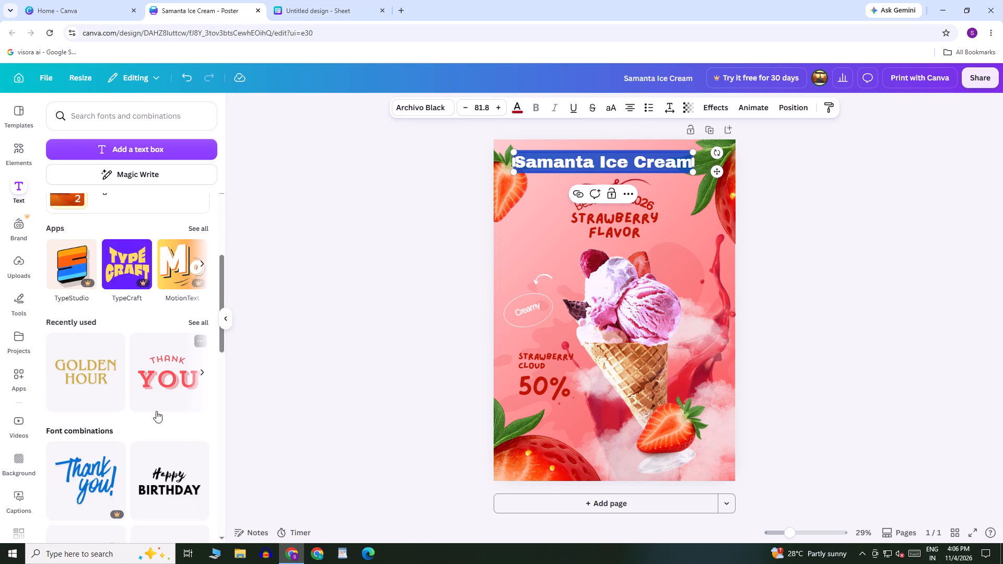
scroll(156, 411, "down", 14)
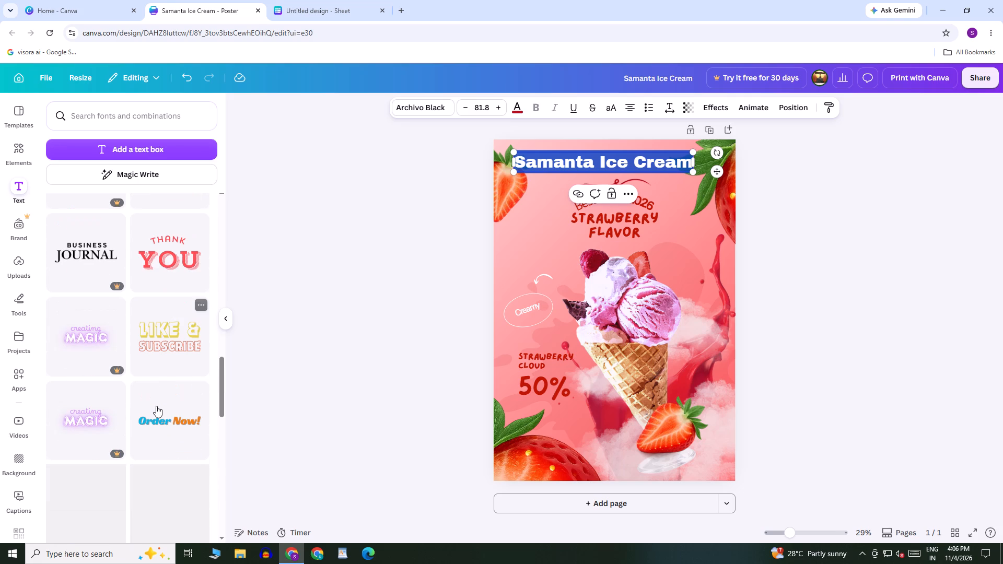
scroll(155, 404, "down", 2)
scroll(155, 404, "up", 4)
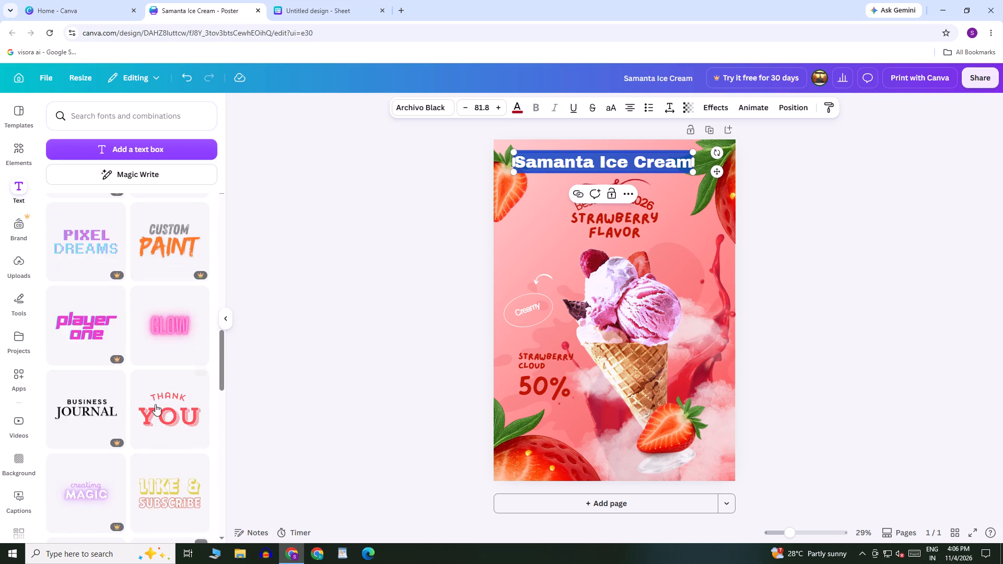
scroll(155, 404, "up", 4)
scroll(507, 180, "up", 4)
Recolour the whole "Samanta Ice Cream" heading with the bright pink from the default solid colours.
left_click(521, 109)
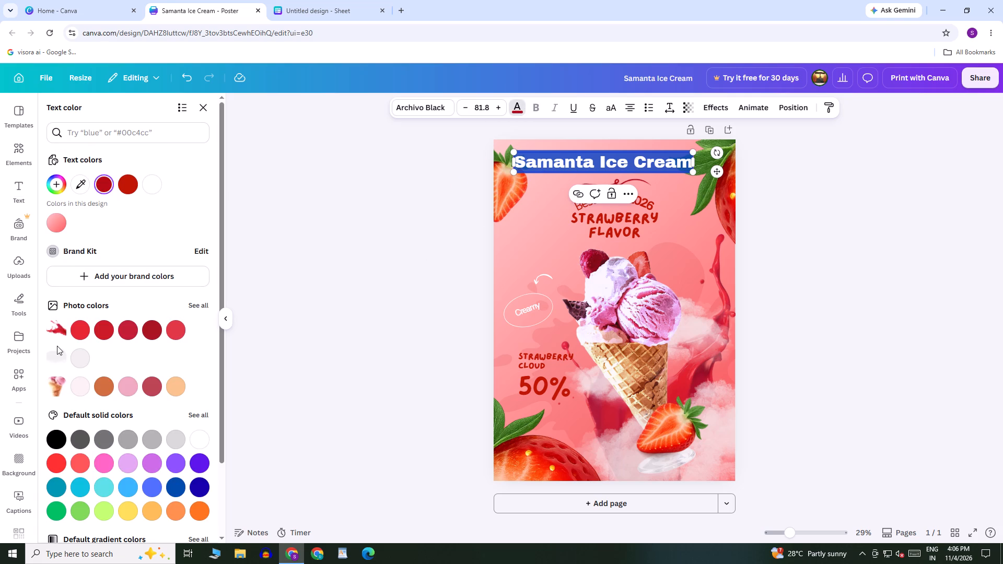
scroll(135, 404, "down", 1)
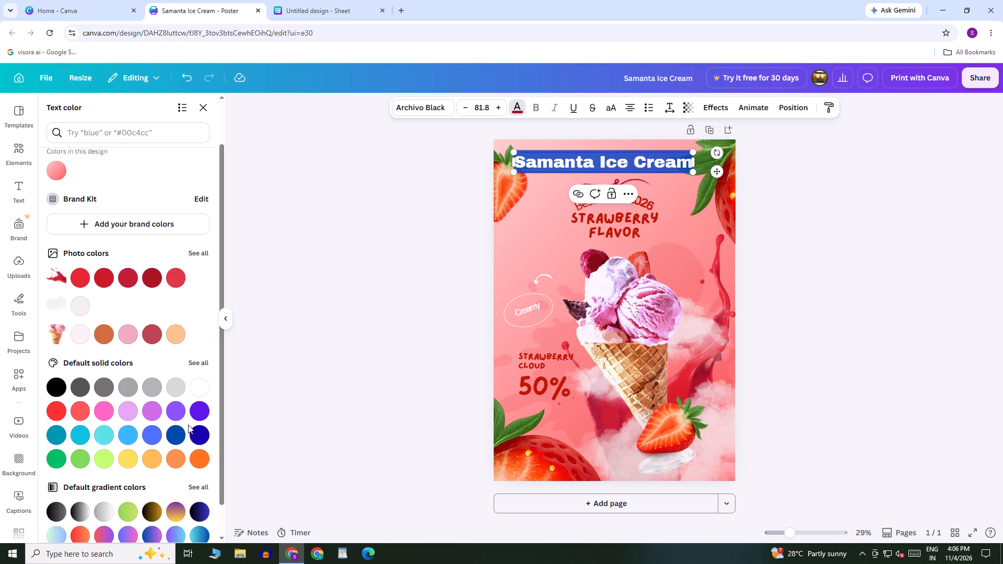
left_click(107, 411)
double_click(317, 354)
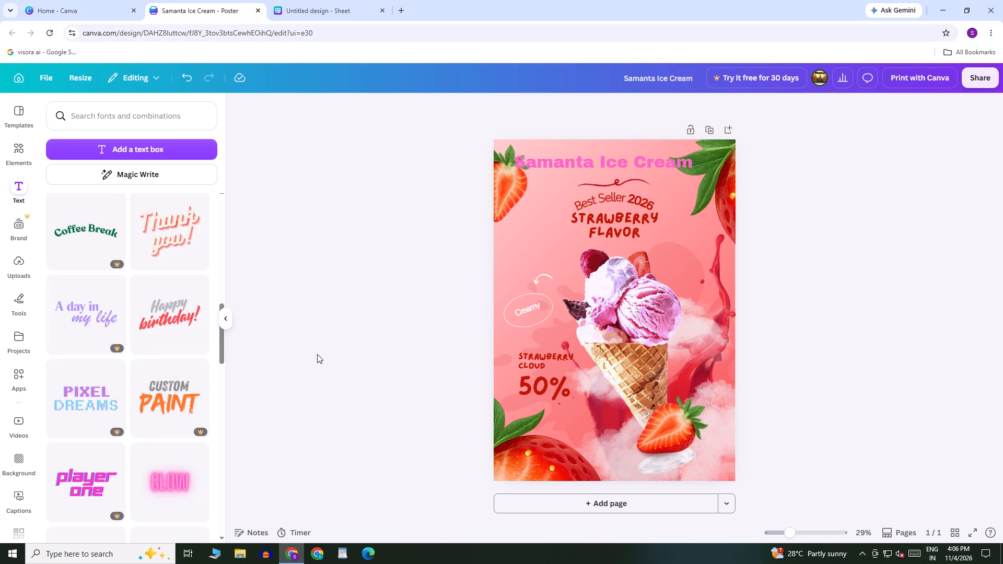
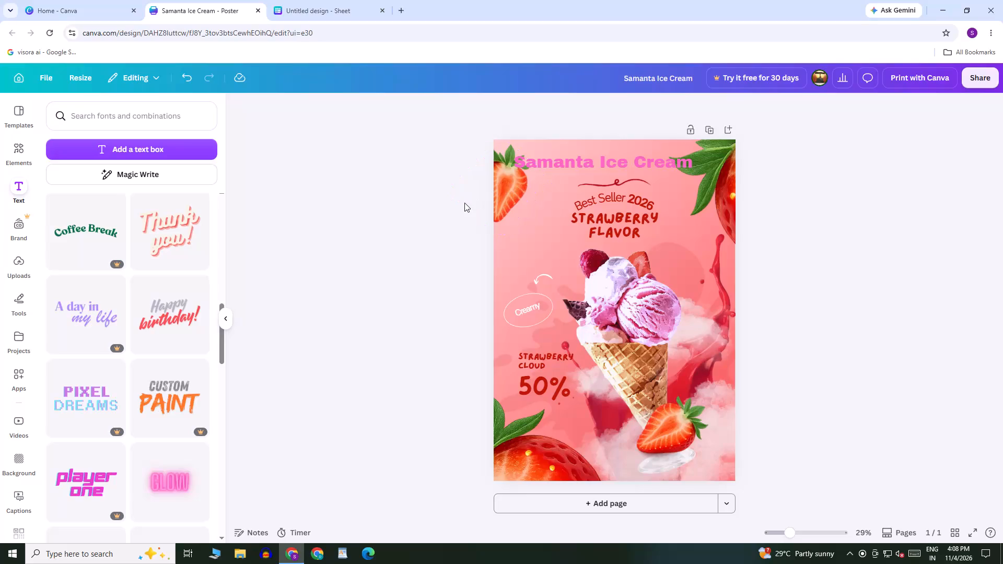
Change the "50%" text below "Strawberry Cloud" to read "70%".
double_click(550, 384)
left_click(548, 383)
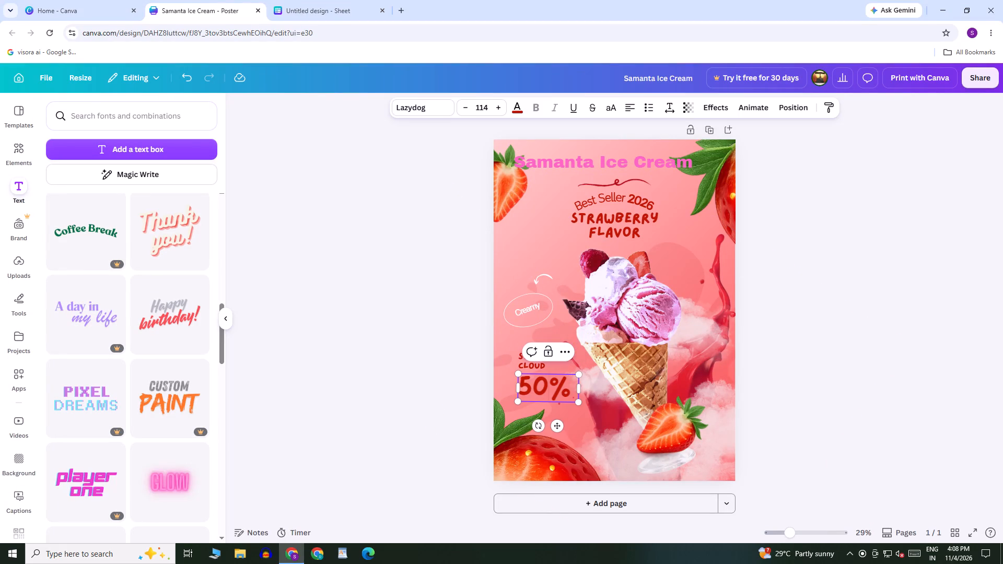
left_click(548, 383)
key("BackSpace")
key("BackSpace")
type("70")
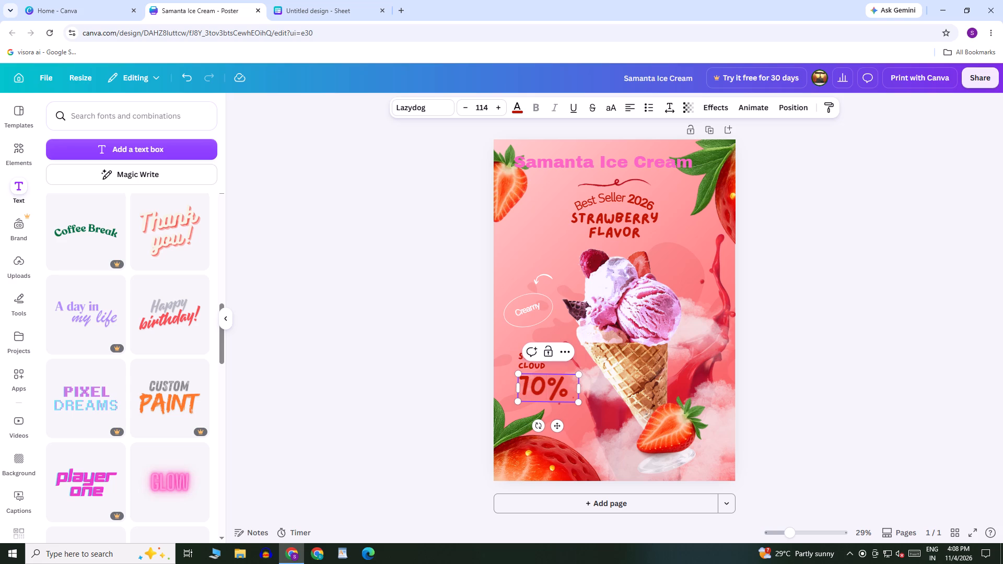
left_click_drag(573, 391, 520, 392)
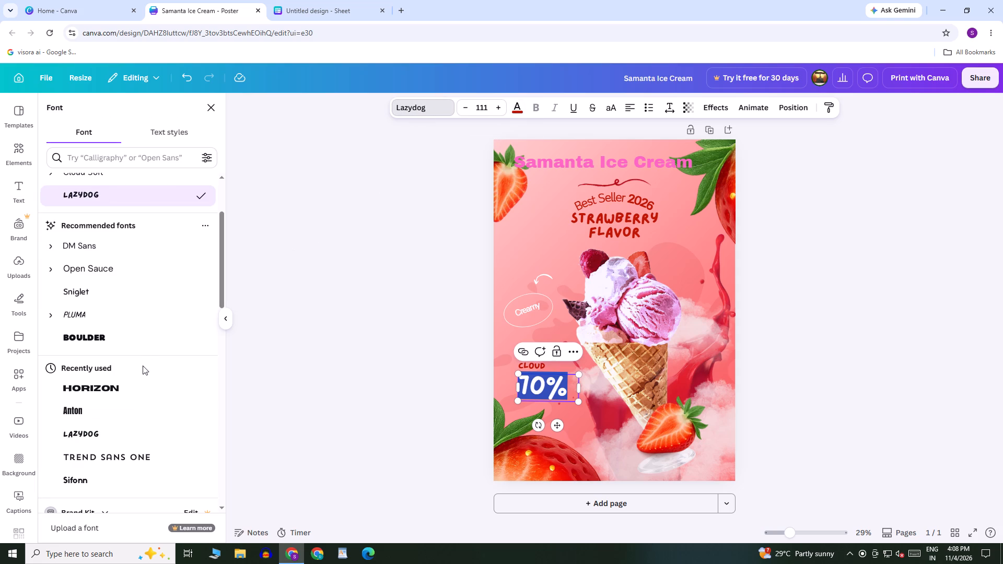
left_click(162, 293)
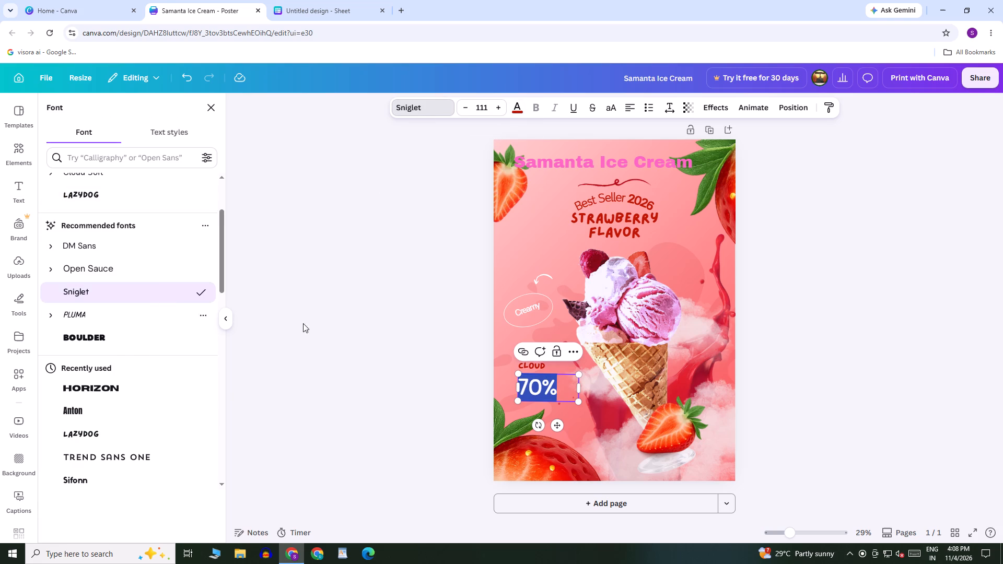
left_click(325, 324)
left_click(832, 350)
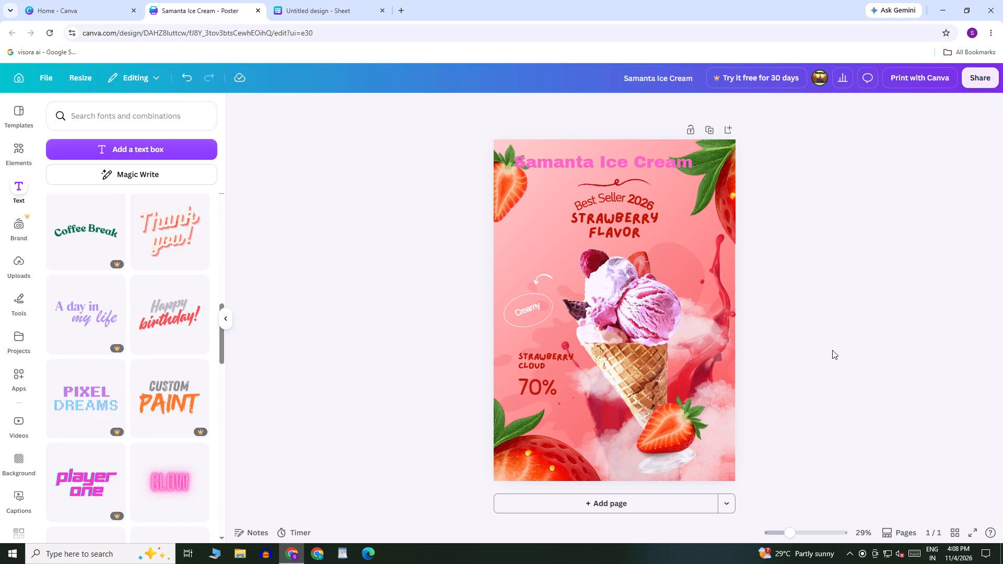
left_click(548, 391)
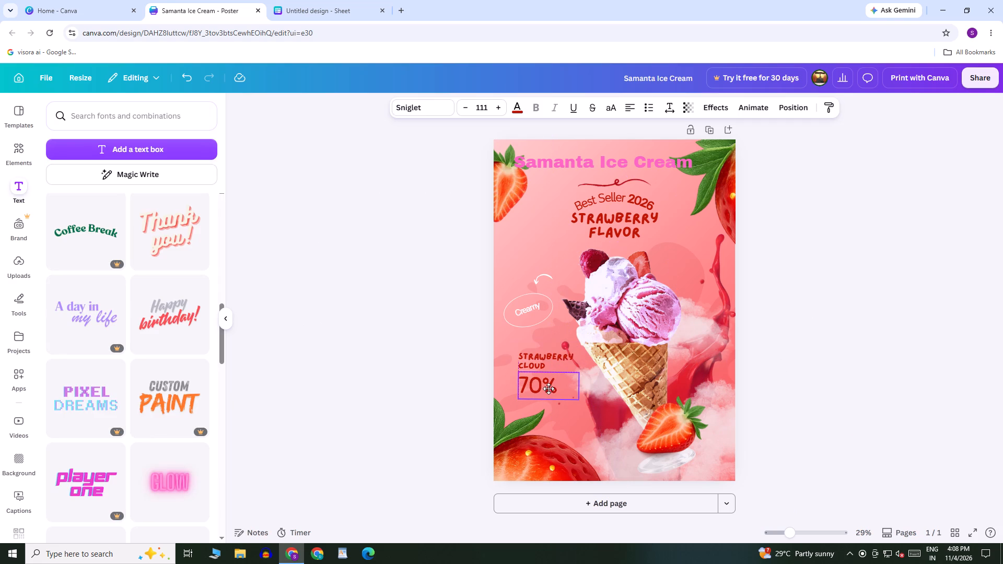
left_click(804, 366)
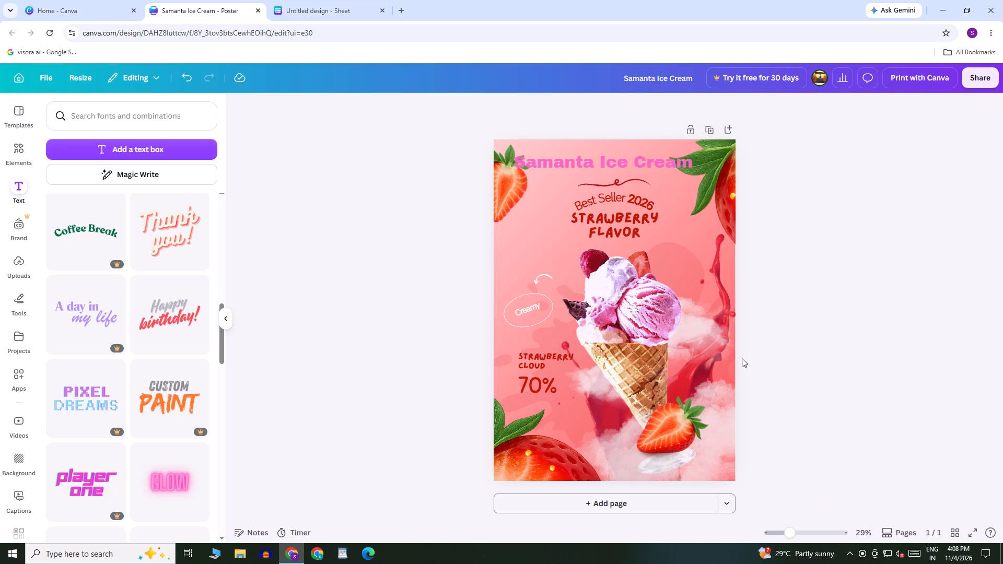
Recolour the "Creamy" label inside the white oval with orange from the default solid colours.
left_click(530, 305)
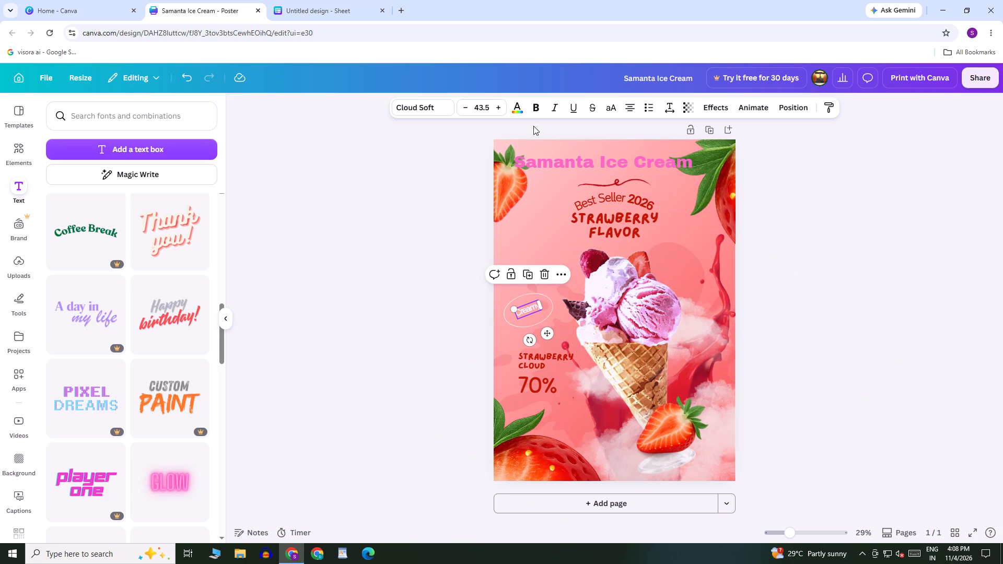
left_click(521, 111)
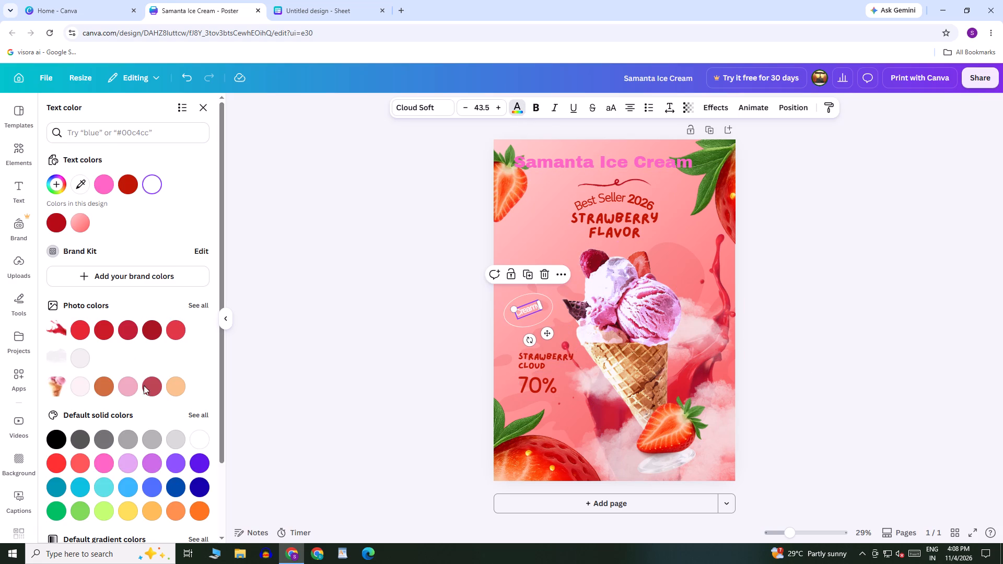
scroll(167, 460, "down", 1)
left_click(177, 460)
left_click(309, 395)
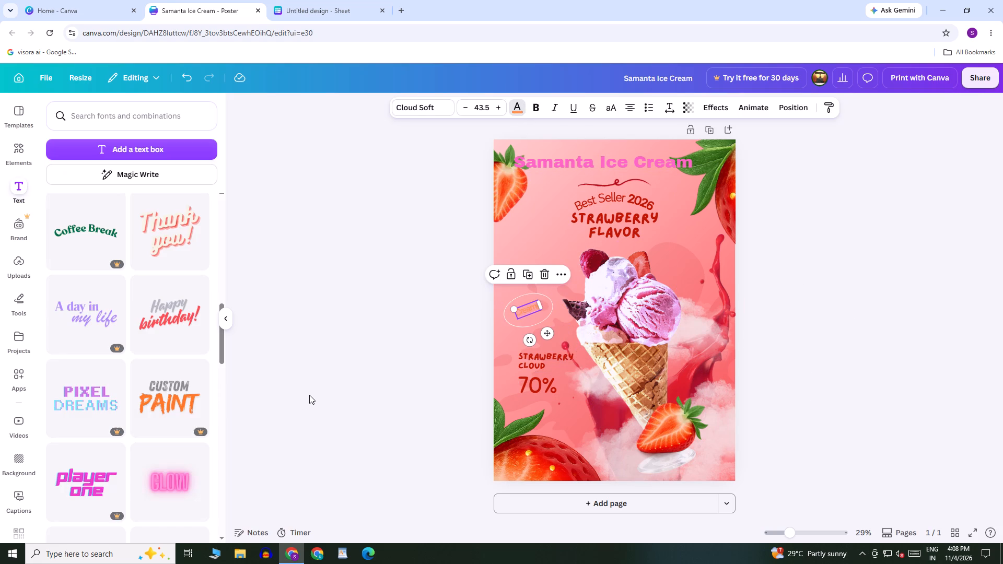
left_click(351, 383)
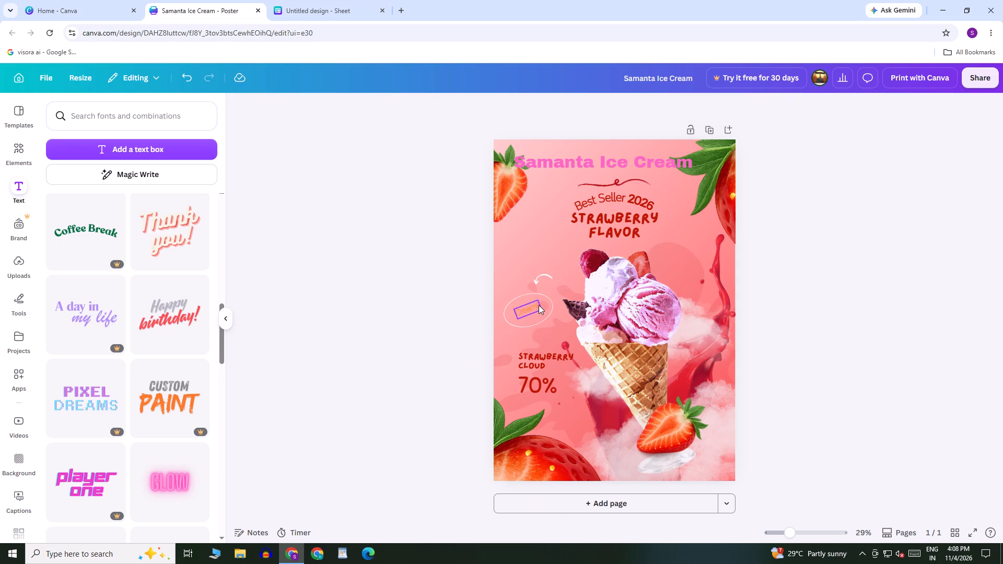
Try green, black-to-white and purple-to-yellow gradients on the "Creamy" label, then recolour it with the middle crimson from the red splash's photo colours.
left_click(539, 305)
left_click(522, 106)
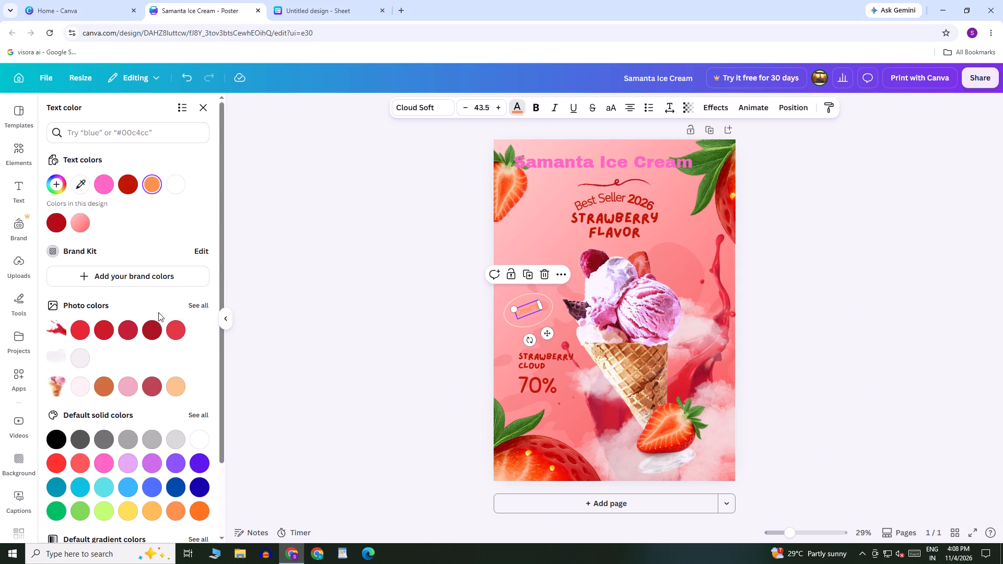
scroll(159, 485, "down", 2)
left_click(115, 476)
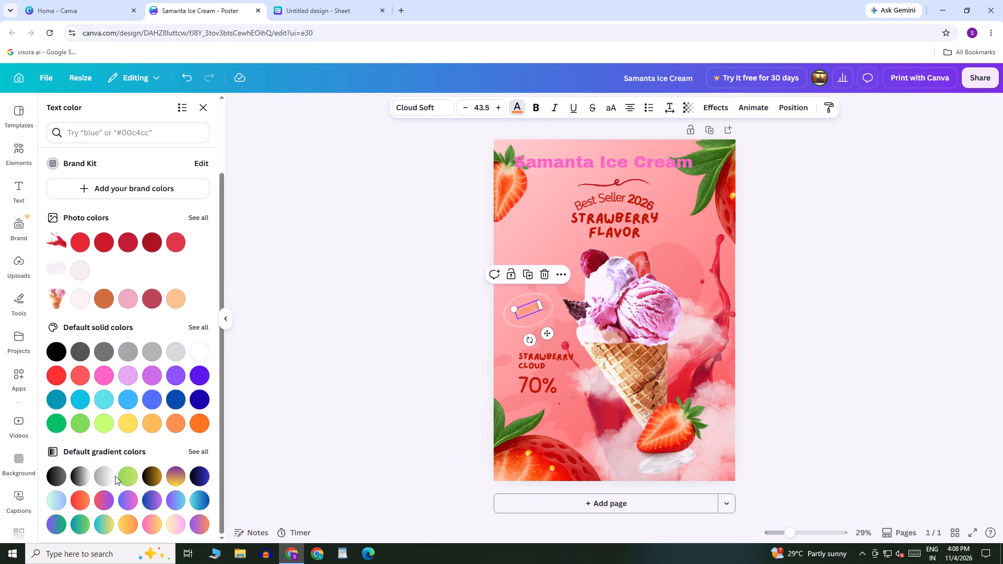
left_click(123, 475)
left_click(86, 474)
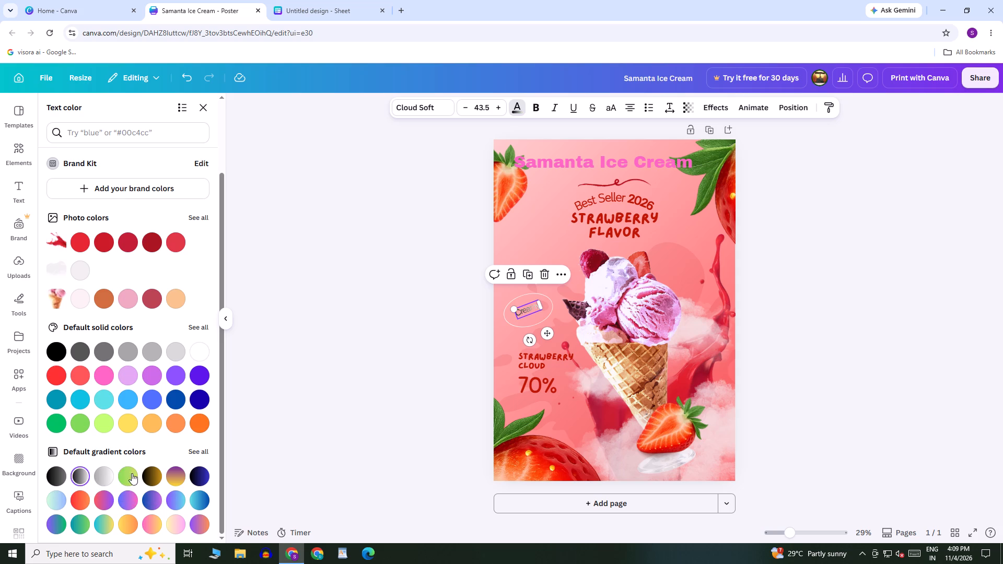
left_click(173, 477)
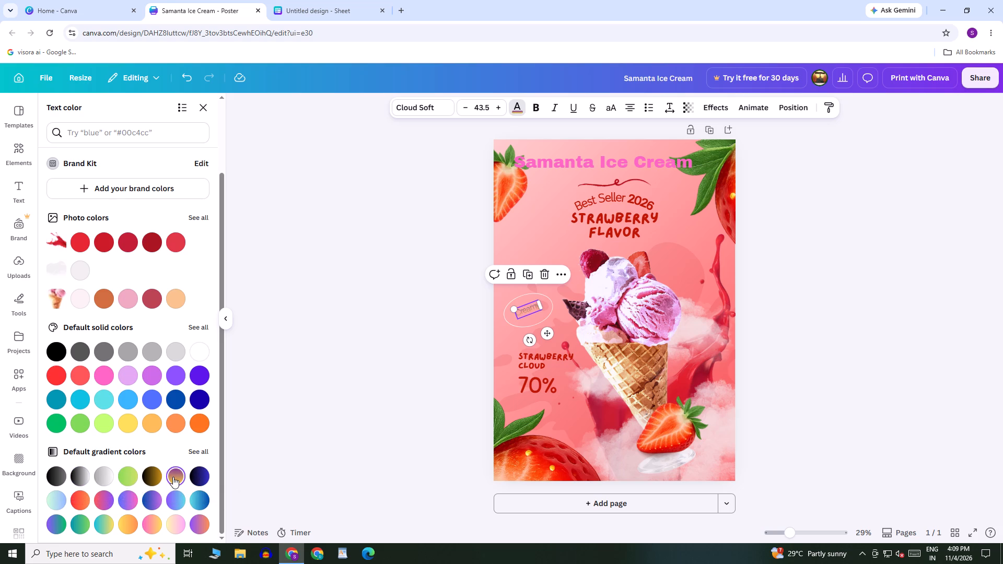
scroll(178, 407, "up", 2)
left_click(135, 331)
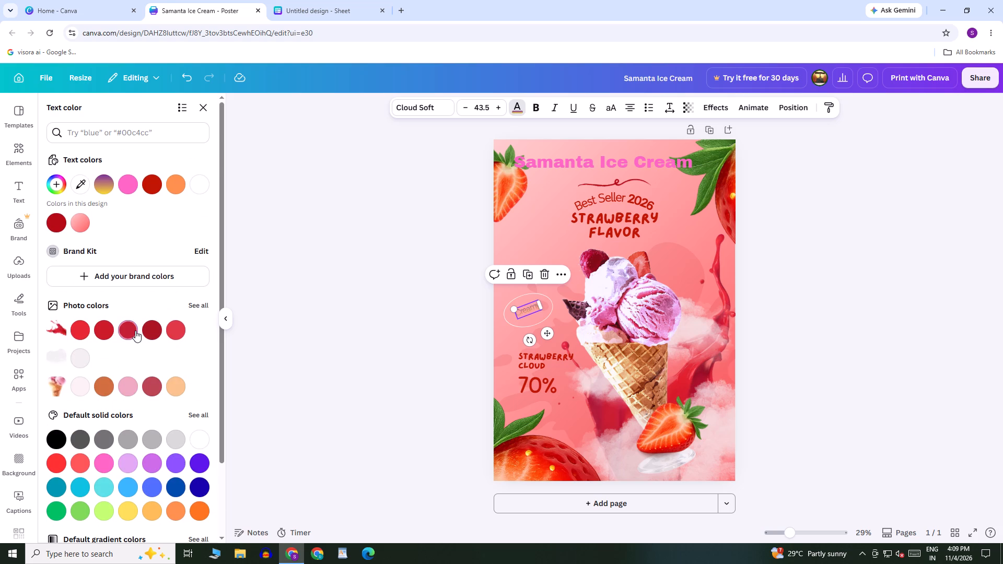
Make the "Creamy" label bold and reduce its font size to 40.5 so it fits on one line.
left_click(535, 108)
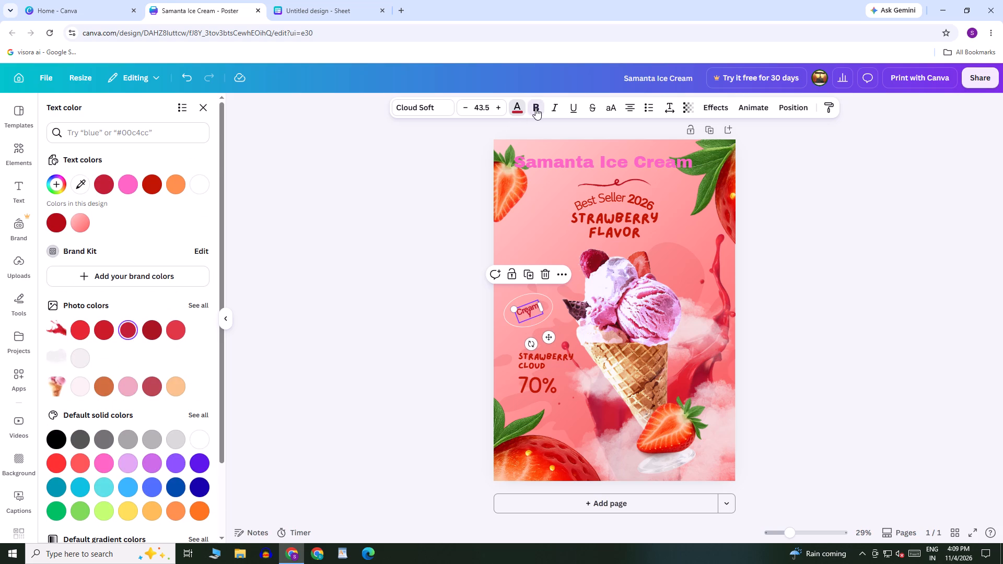
left_click(464, 110)
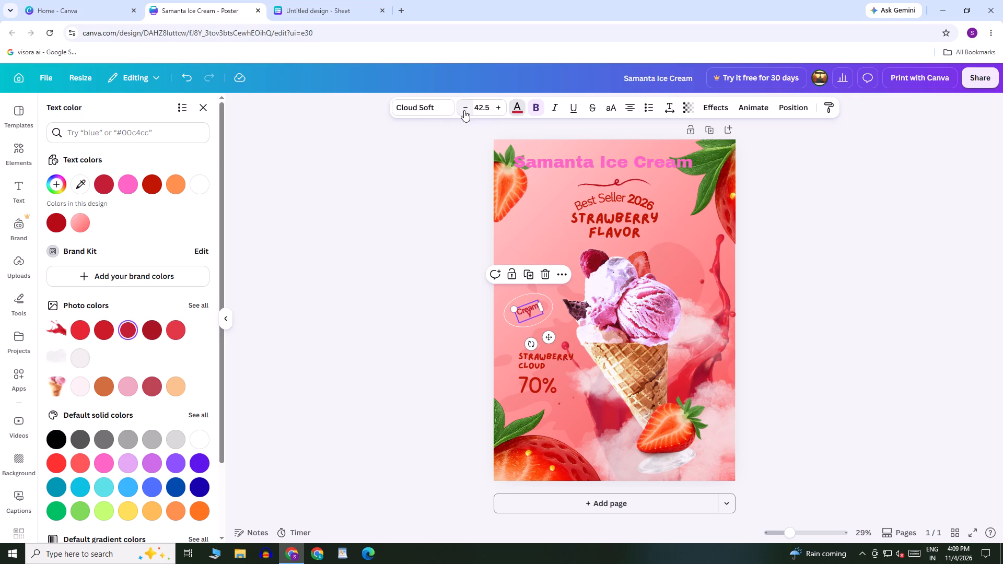
double_click(464, 110)
left_click(452, 149)
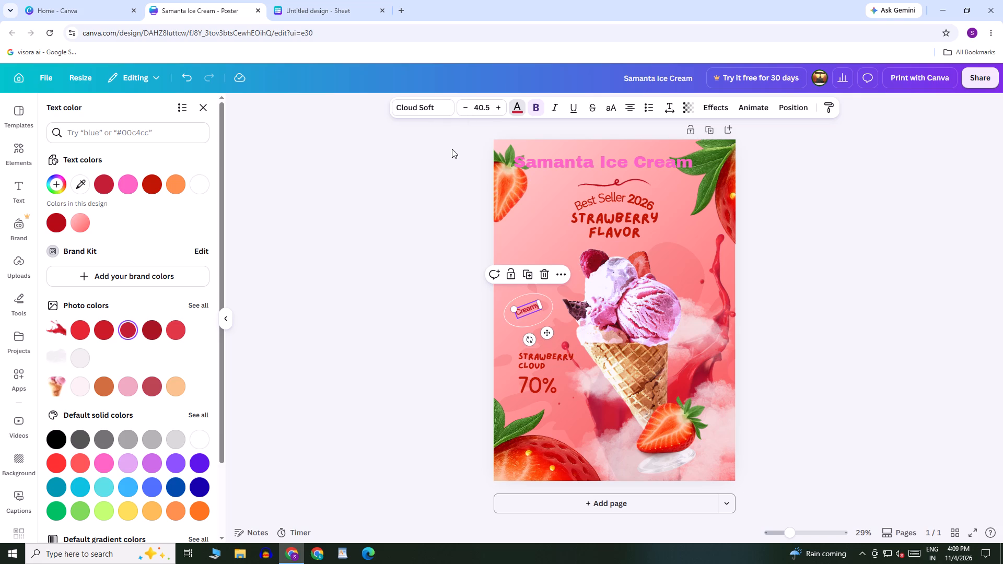
left_click(428, 304)
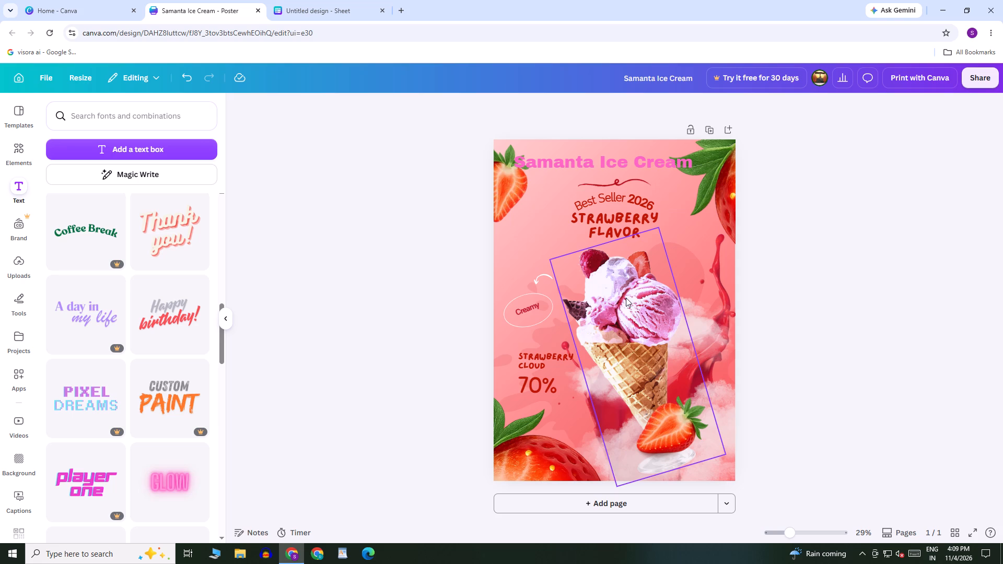
Apply the Eldar filter from the Vivid set to the halved strawberry at the tip of the cone.
left_click(673, 431)
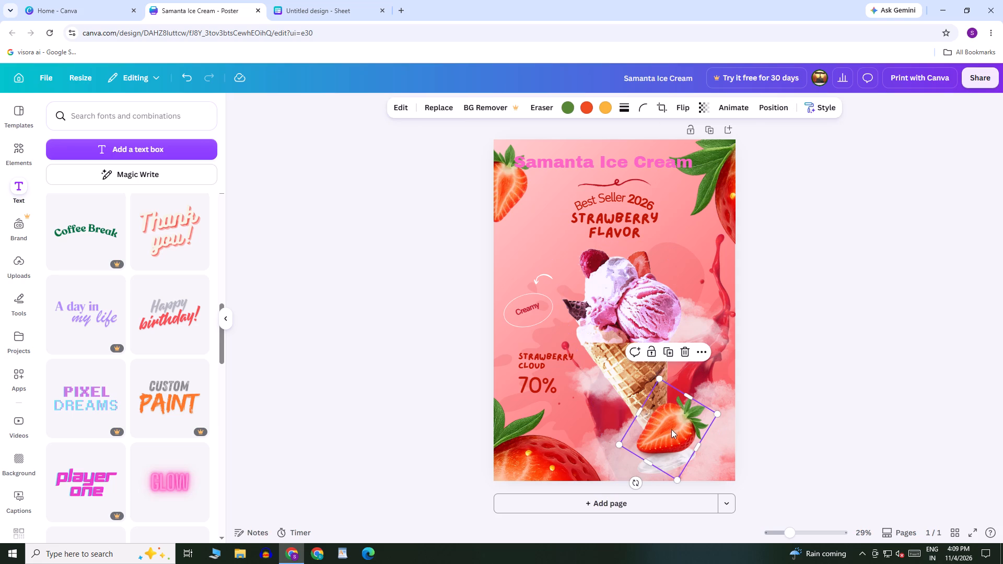
left_click(409, 105)
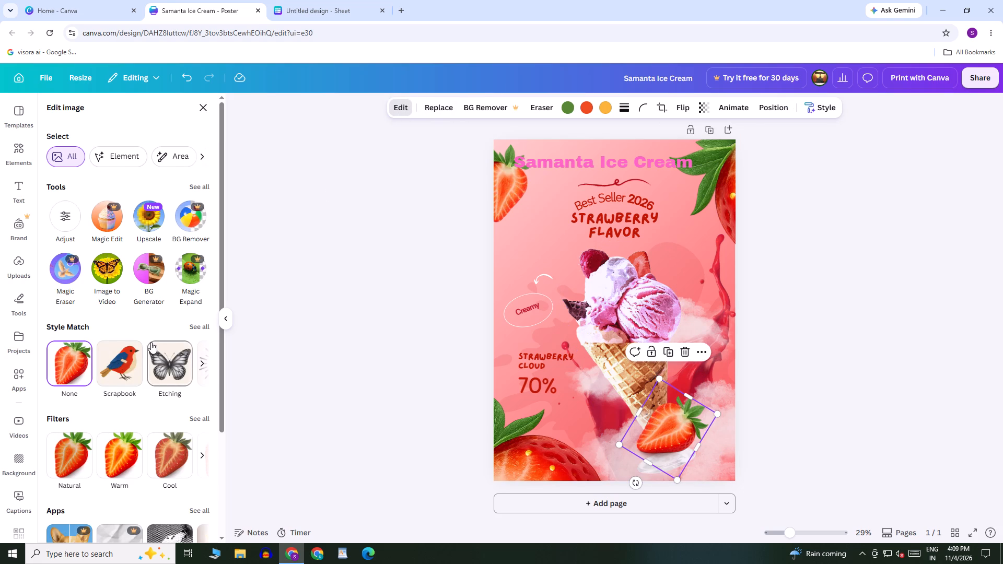
scroll(152, 343, "down", 1)
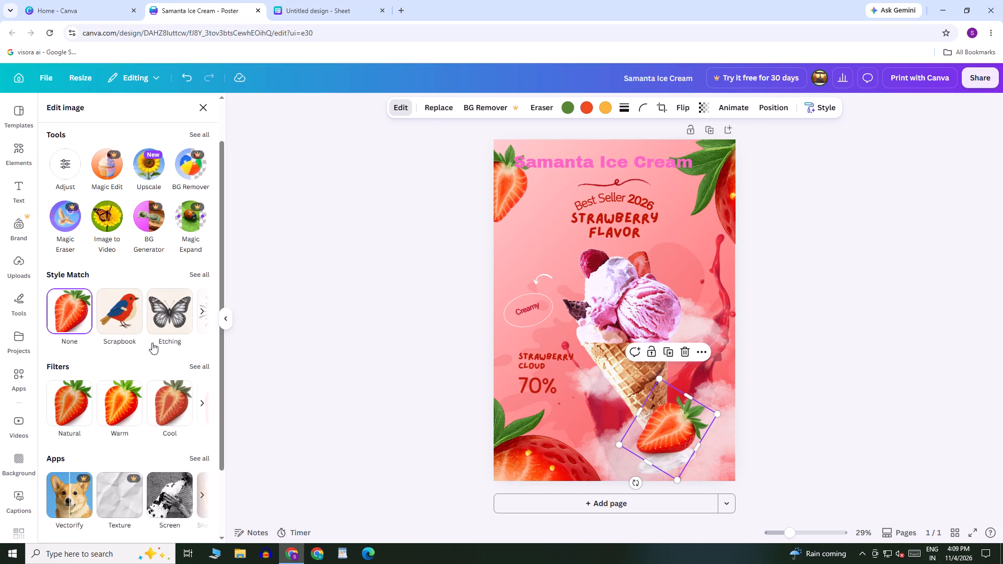
left_click(197, 363)
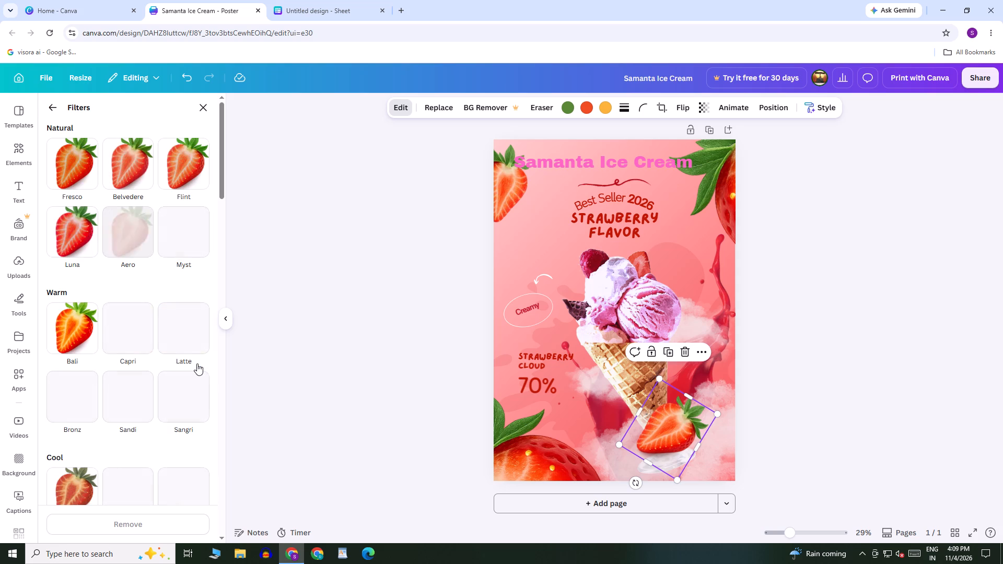
scroll(197, 363, "down", 4)
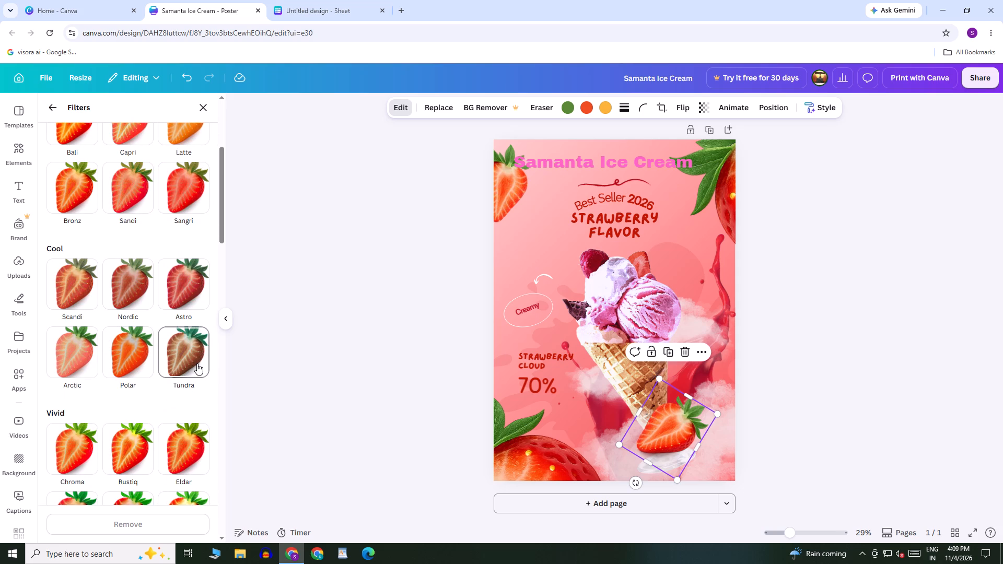
scroll(197, 363, "down", 1)
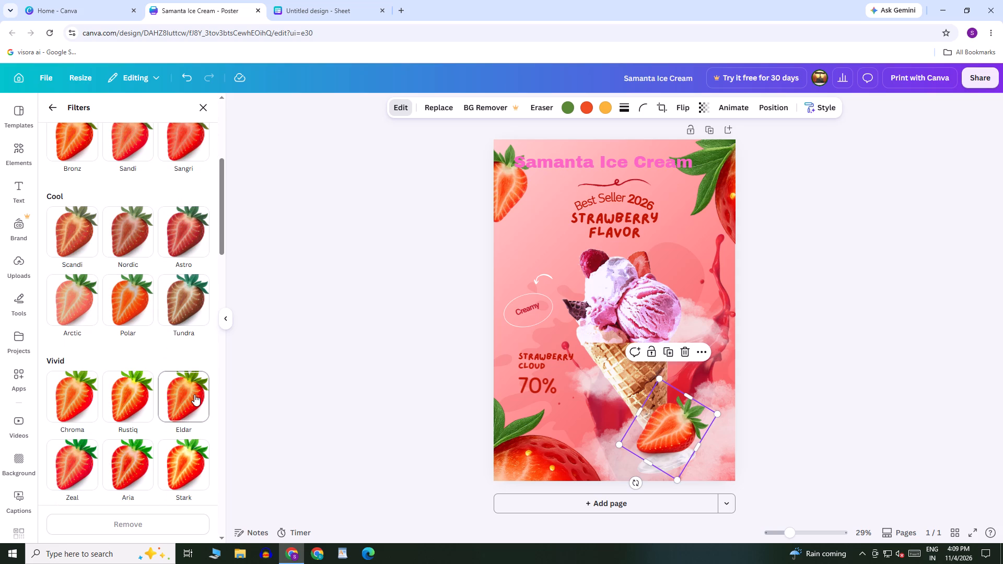
left_click(194, 394)
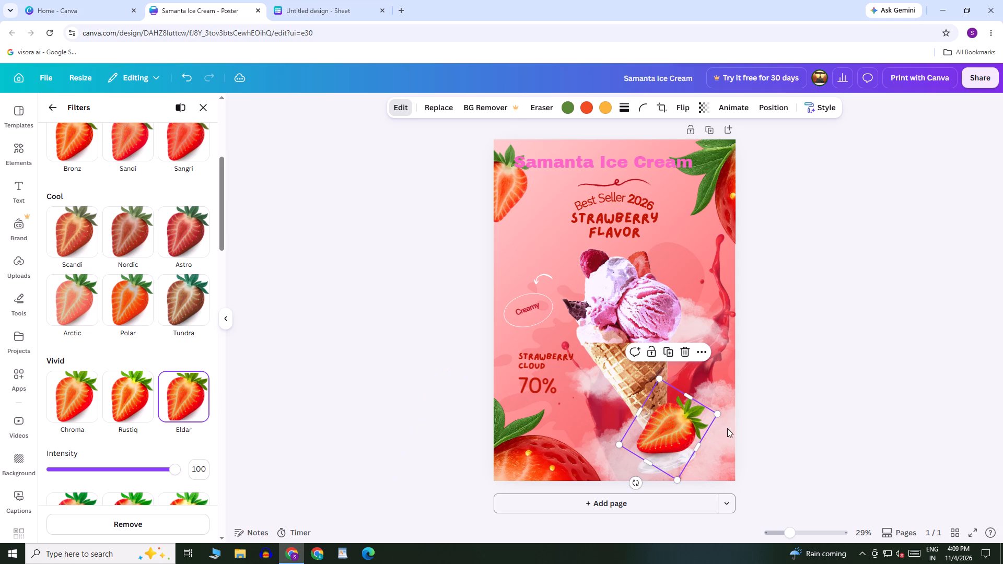
left_click(780, 398)
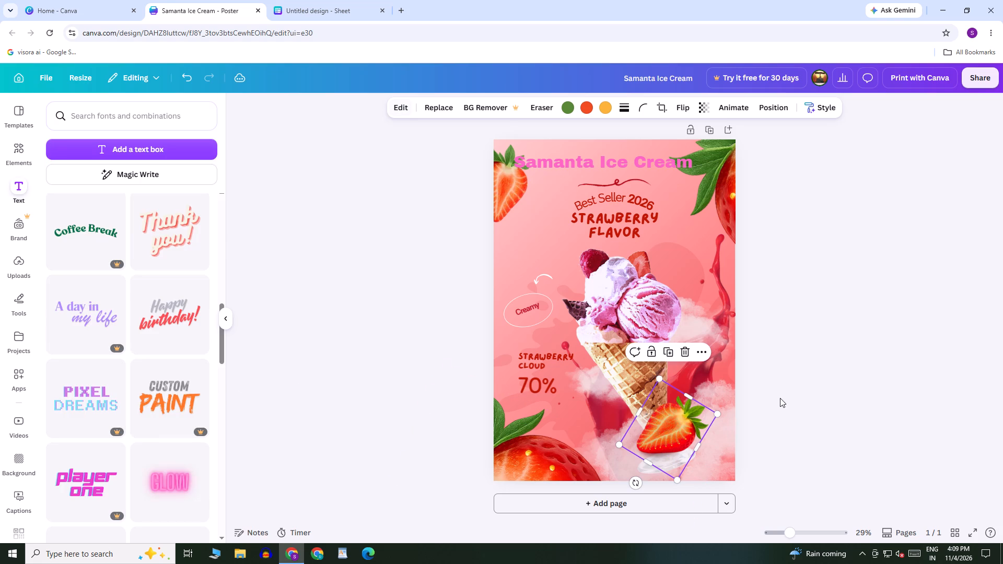
Select the ice cream cone image.
left_click(627, 363)
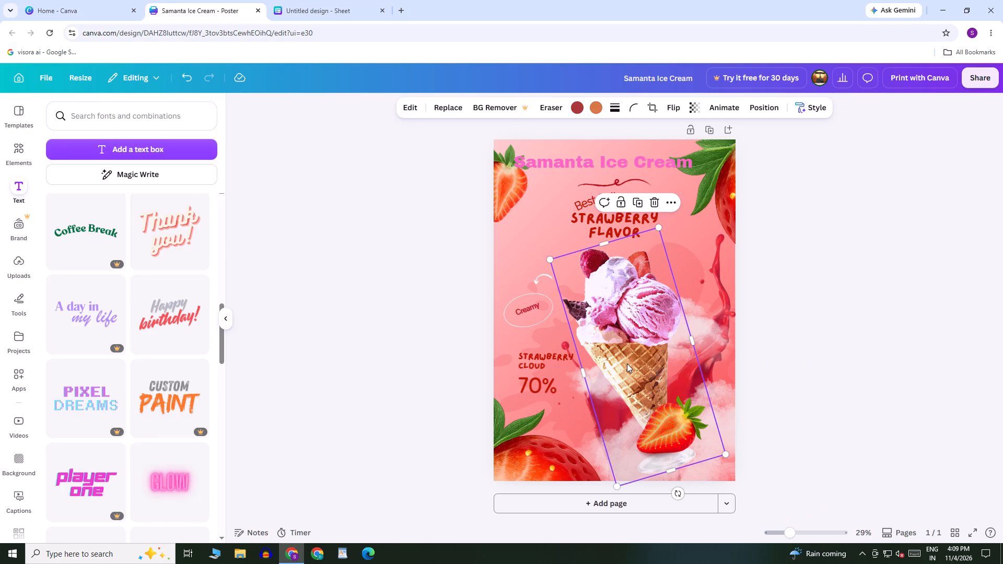
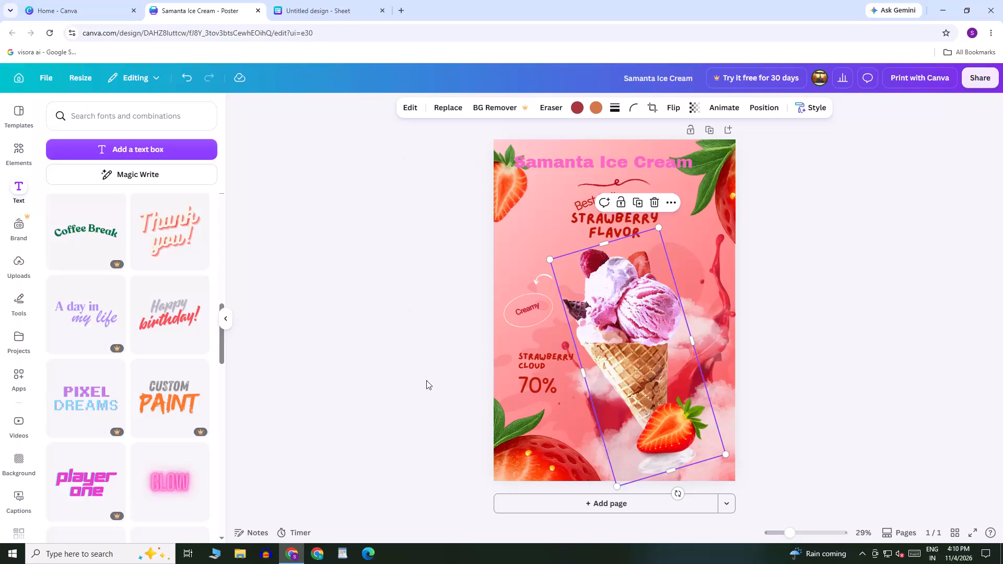
Replace the large strawberry in the poster's bottom-left corner with the whole red strawberry photo from the magic recommendations.
left_click(549, 454)
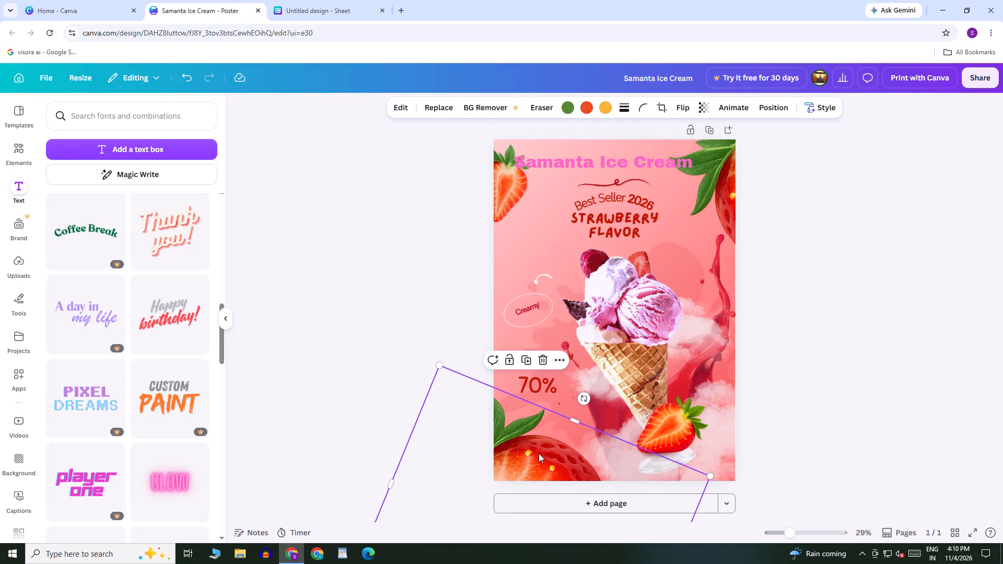
left_click(404, 105)
left_click(433, 106)
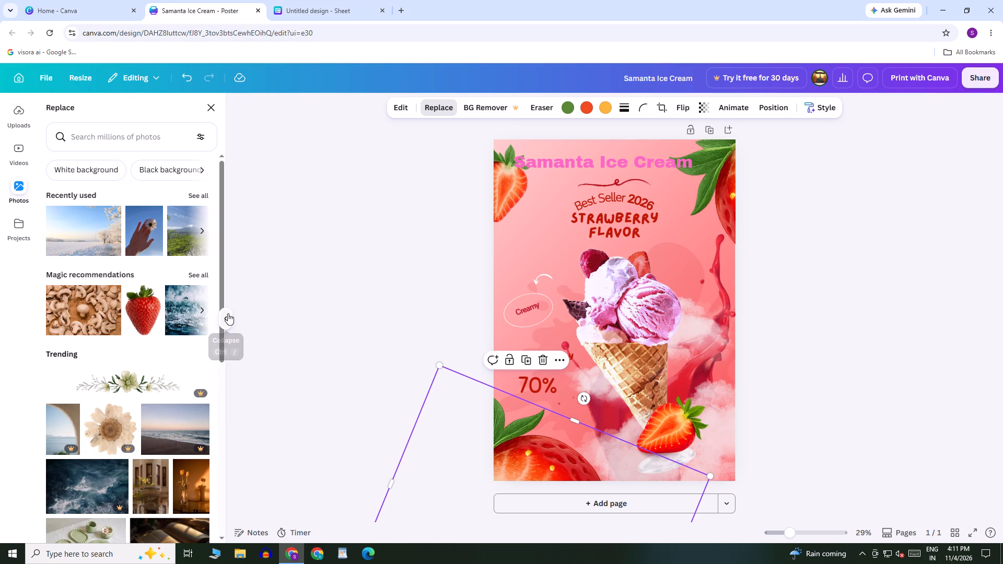
left_click(148, 315)
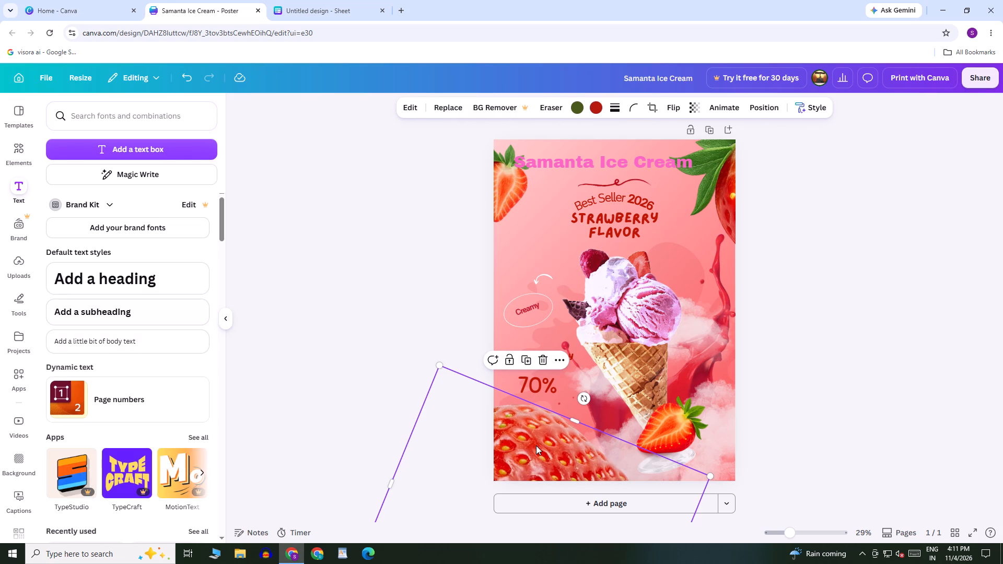
Shift the new large strawberry inward and scale it down slightly so it fills the poster's bottom-left corner below the 70% offer.
left_click(710, 336)
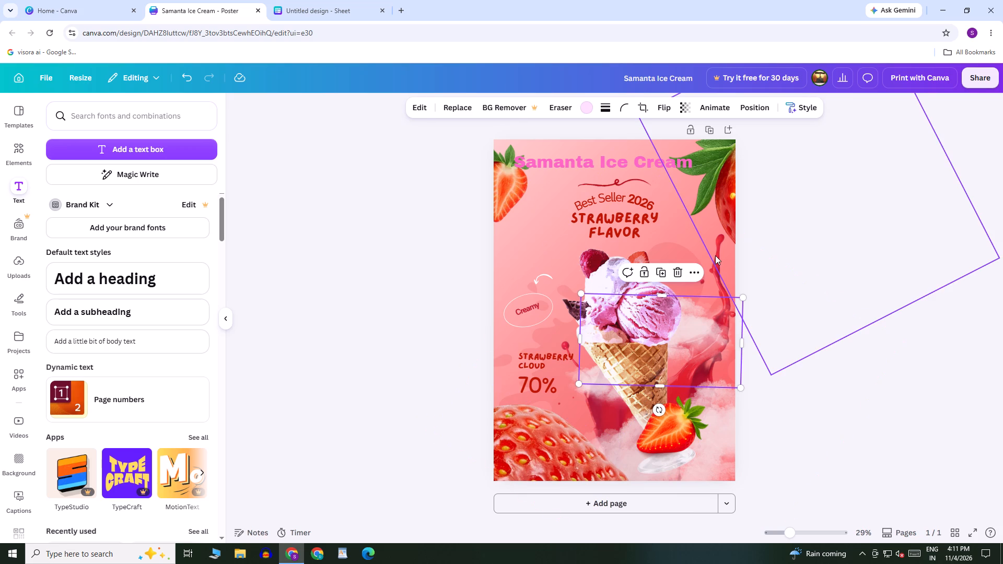
left_click(551, 432)
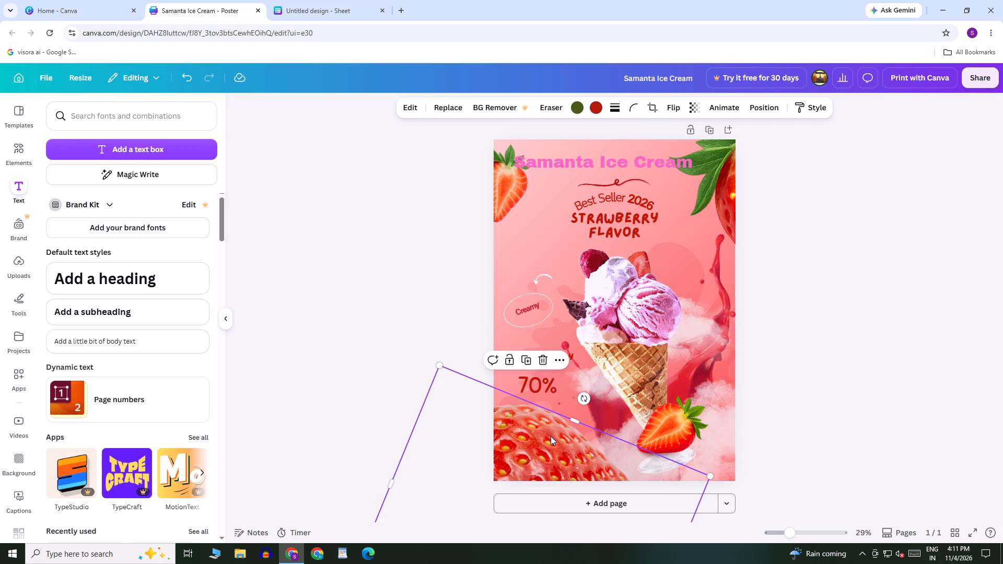
left_click_drag(550, 441, 634, 430)
left_click_drag(637, 444, 602, 439)
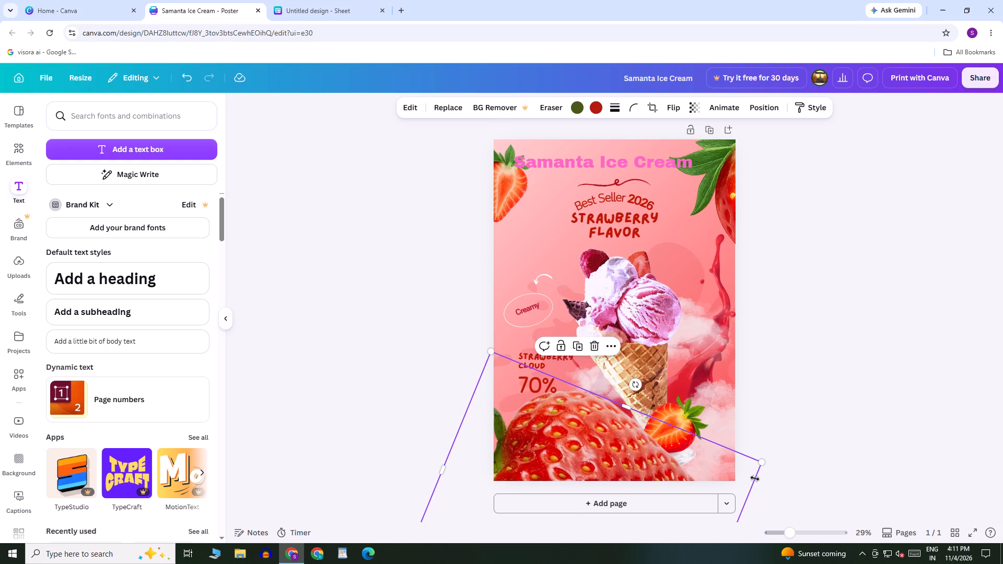
left_click_drag(756, 464, 700, 460)
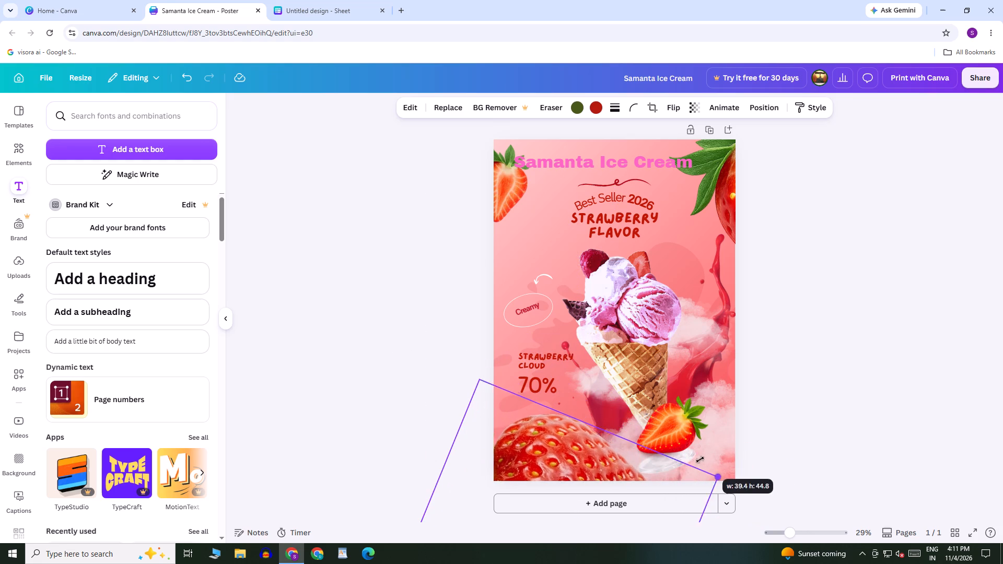
left_click_drag(700, 460, 684, 458)
left_click_drag(559, 455, 587, 428)
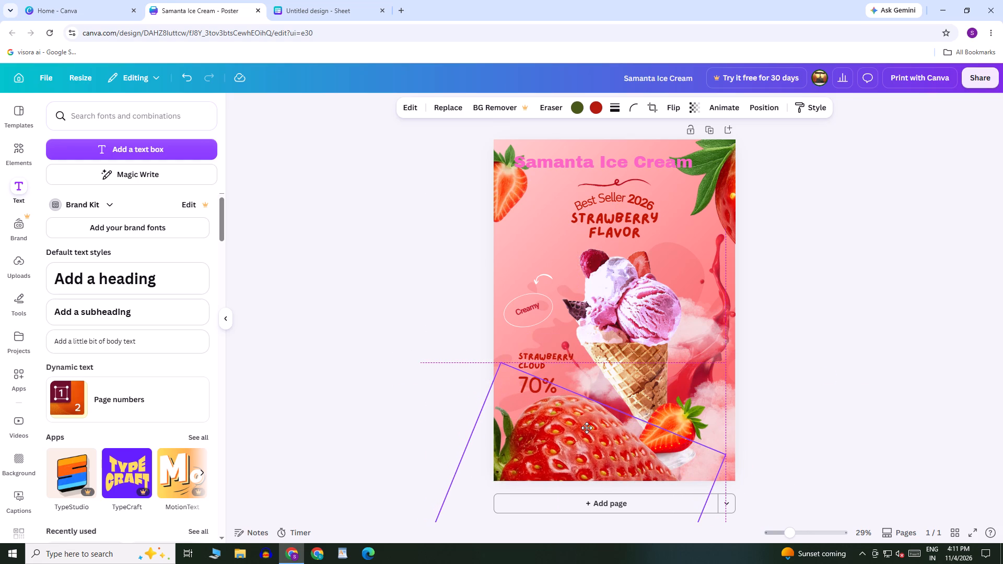
left_click_drag(587, 428, 578, 432)
Move the halved strawberry from the cone's tip to the poster's right edge, beside the lower part of the cone.
left_click(679, 424)
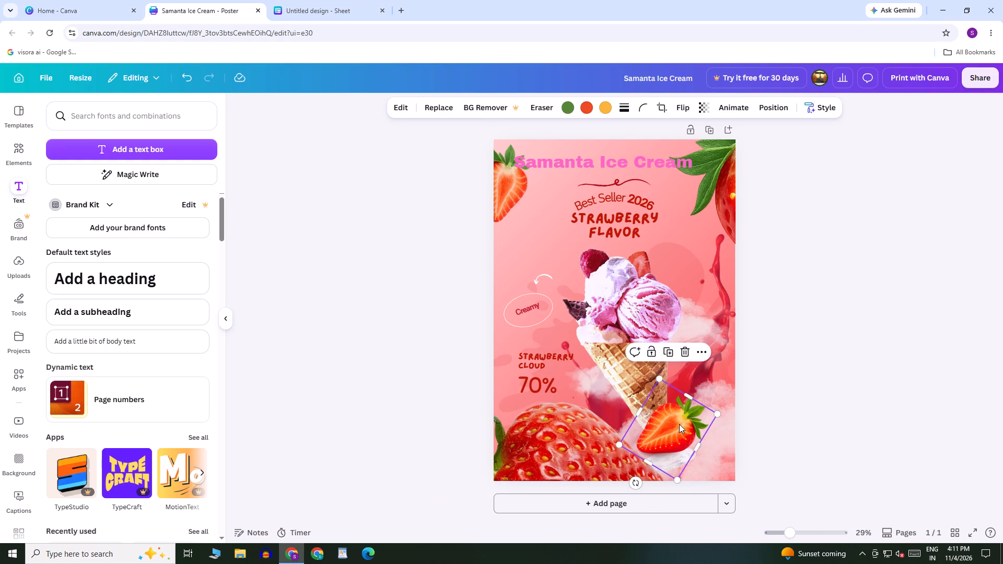
left_click_drag(679, 424, 702, 403)
left_click(791, 392)
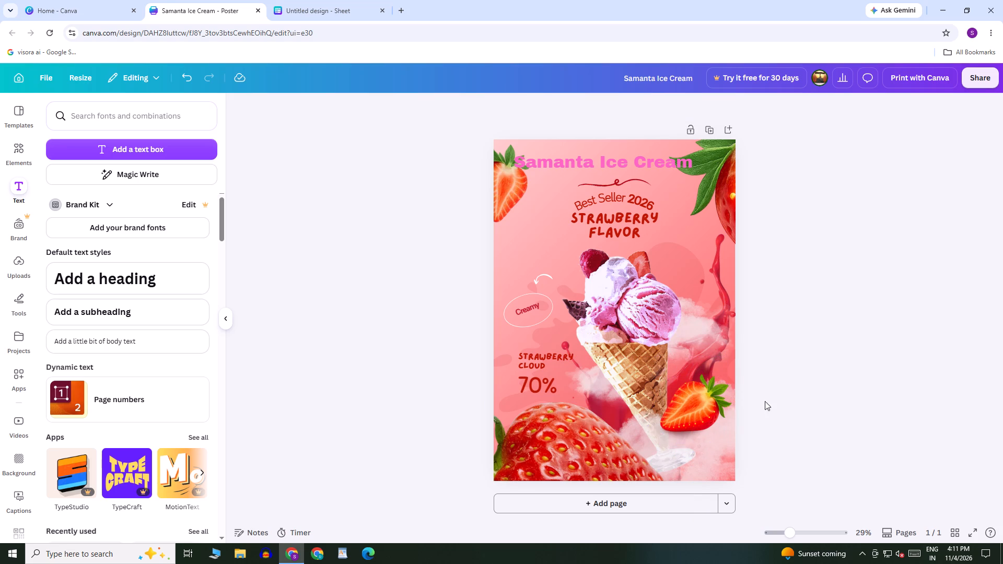
left_click_drag(700, 410, 708, 416)
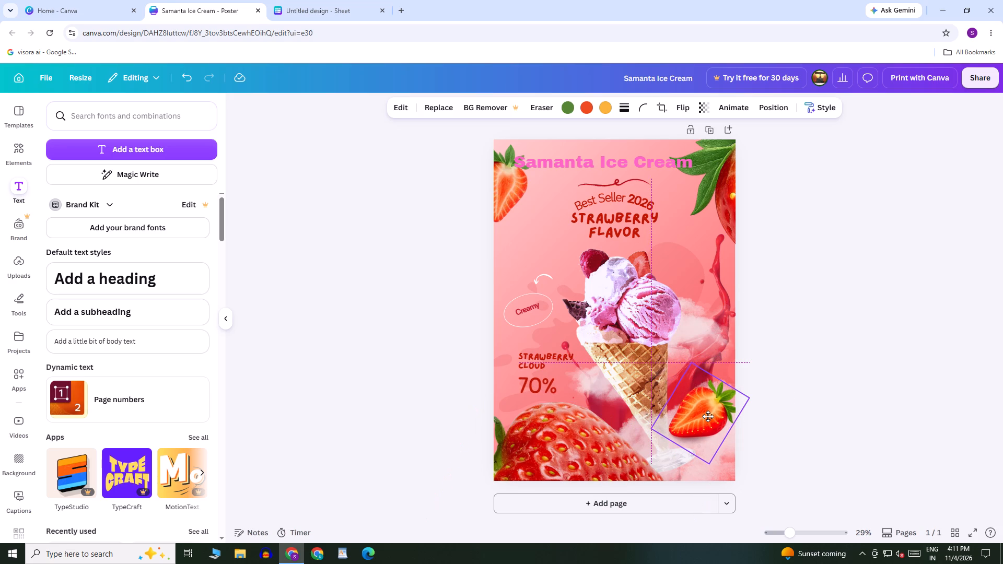
left_click_drag(708, 416, 702, 419)
left_click(838, 400)
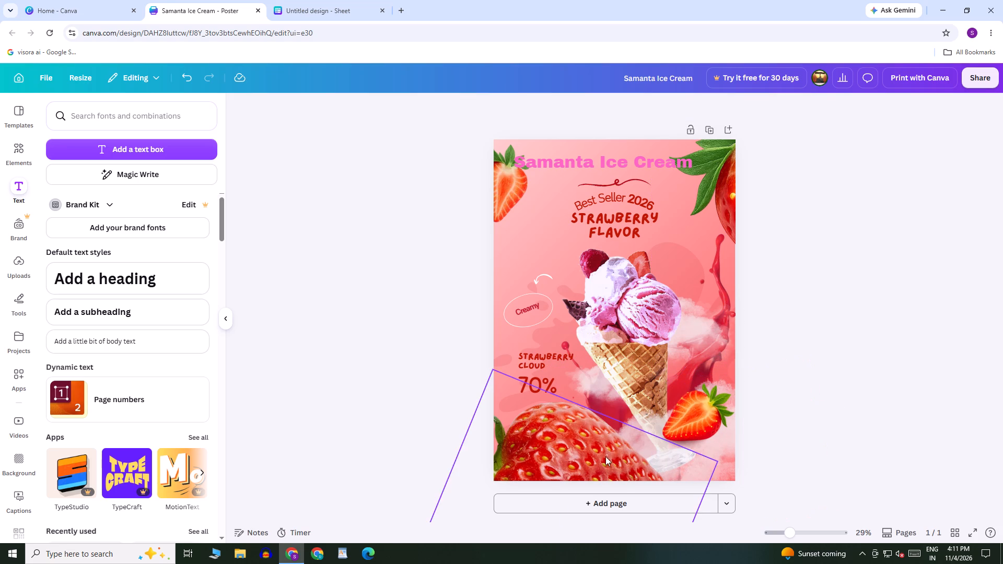
Nudge the large bottom strawberry and enlarge it slightly so its top reaches just below the 70% offer.
left_click_drag(603, 457, 587, 452)
left_click_drag(701, 452, 730, 426)
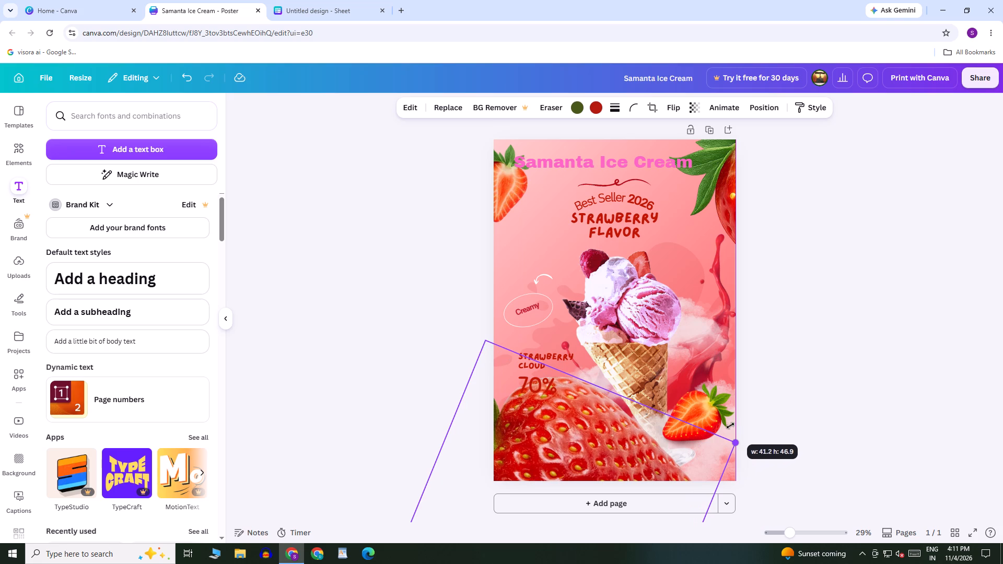
left_click_drag(730, 426, 723, 430)
left_click(855, 343)
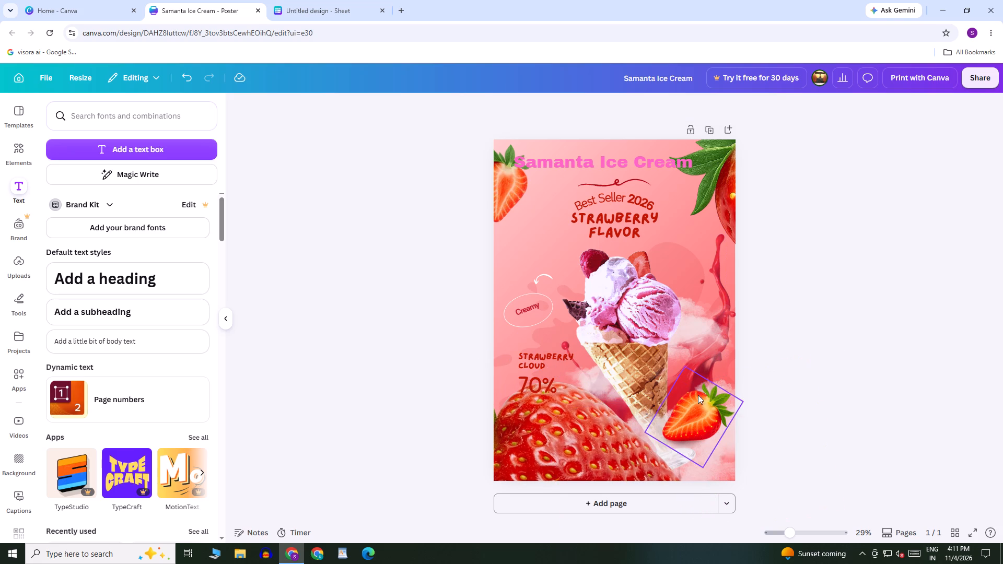
left_click(597, 429)
left_click(866, 343)
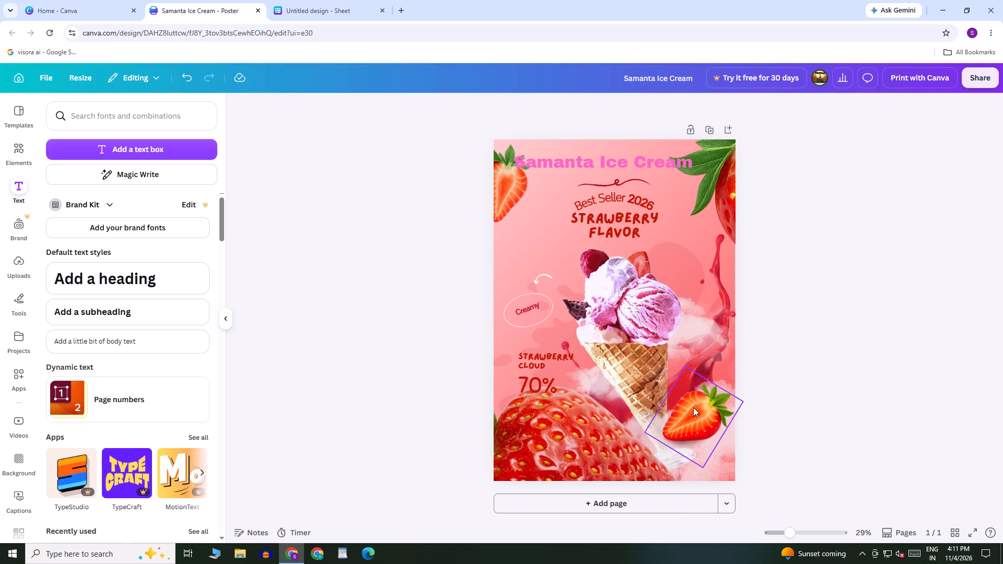
Browse all the magic recommendations for a photo that could replace the ice cream cone.
left_click(658, 335)
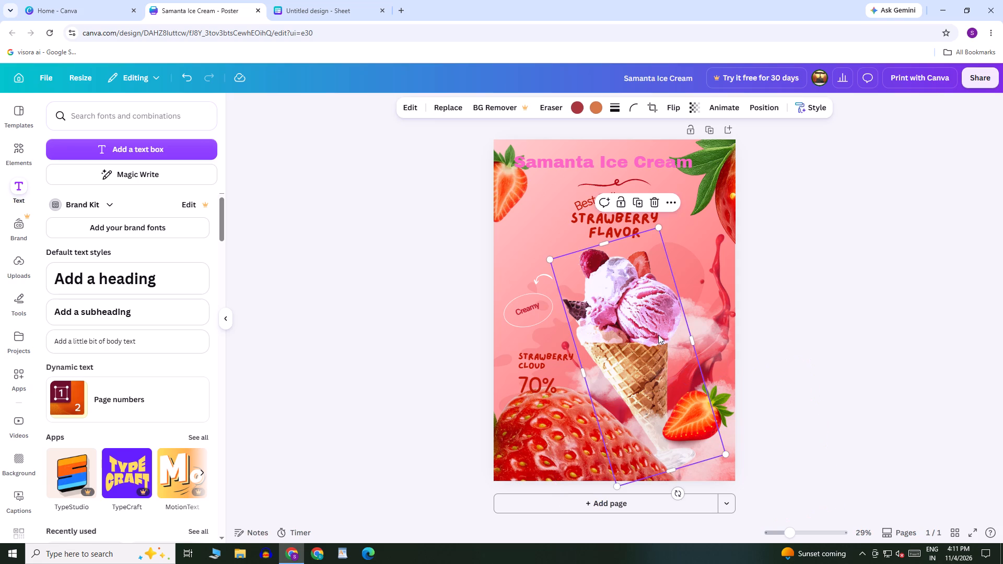
left_click(440, 109)
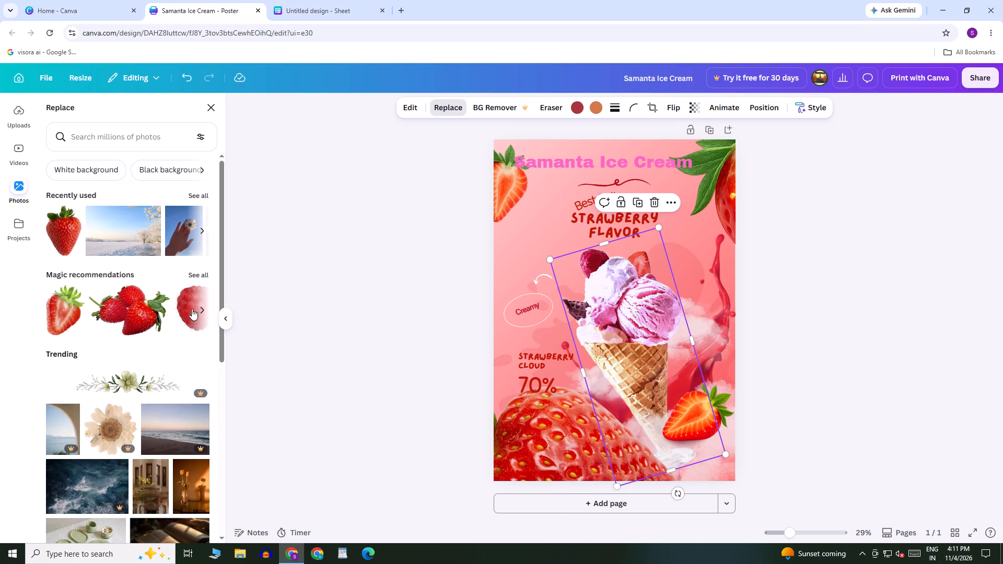
left_click(207, 273)
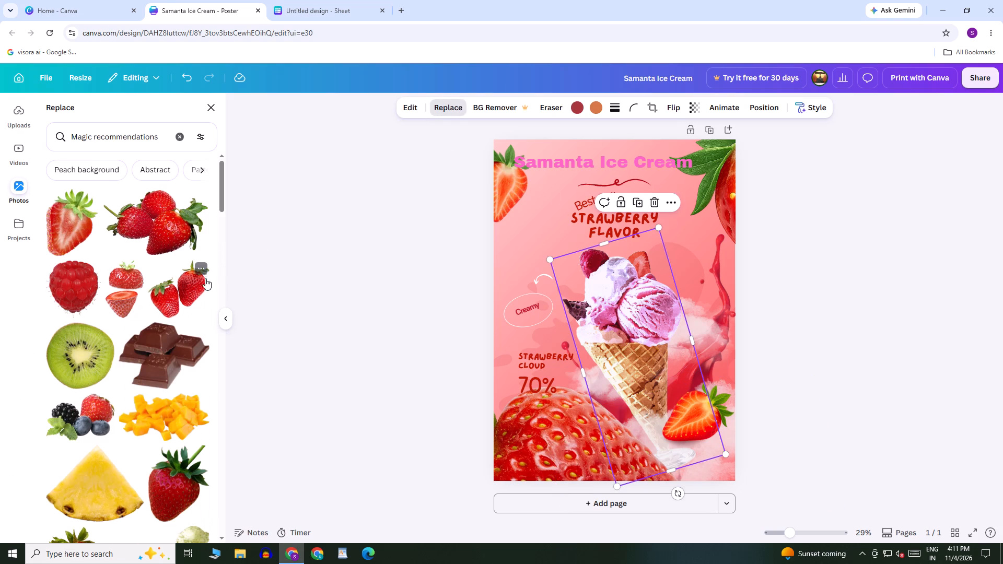
scroll(190, 342, "down", 3)
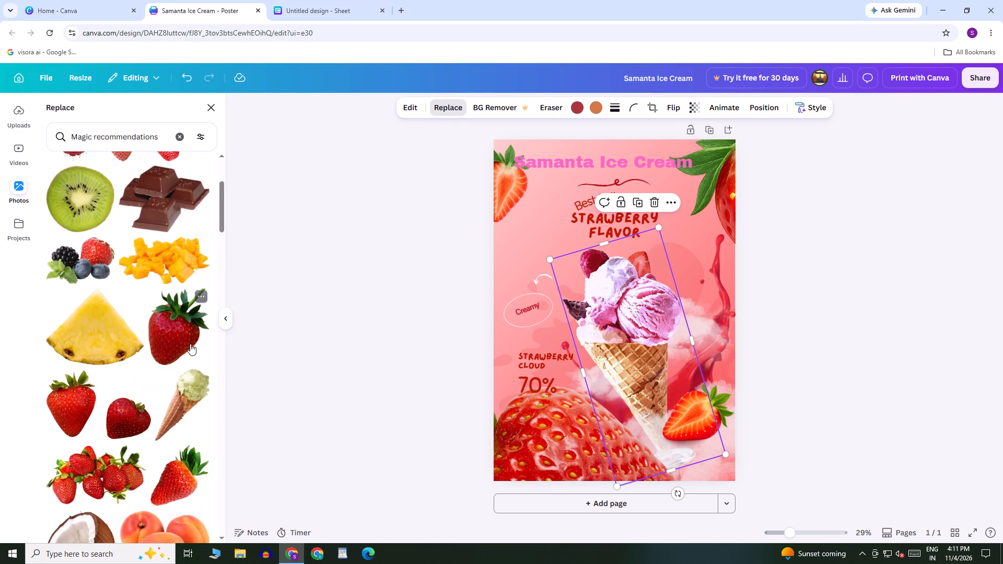
scroll(190, 344, "down", 6)
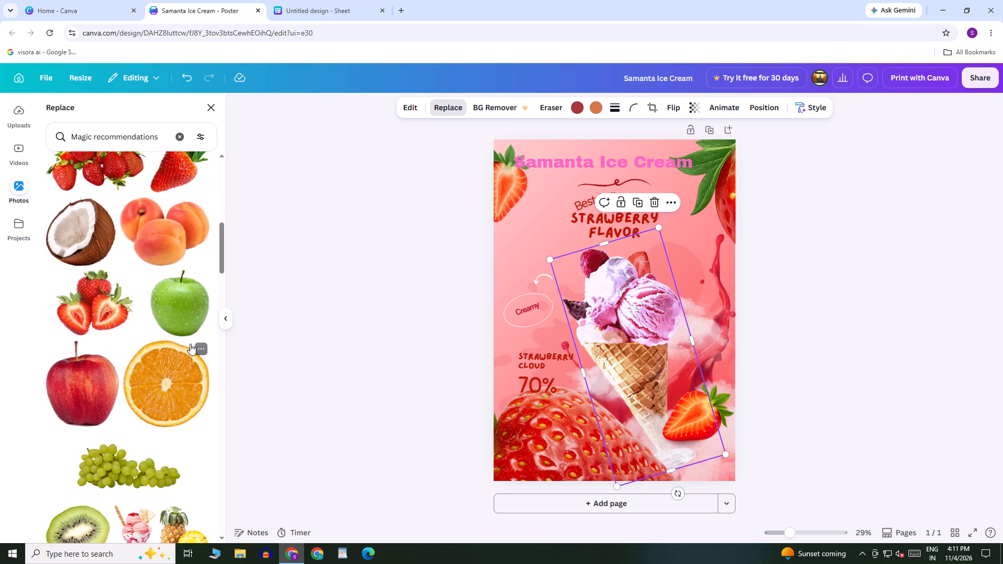
scroll(190, 344, "down", 9)
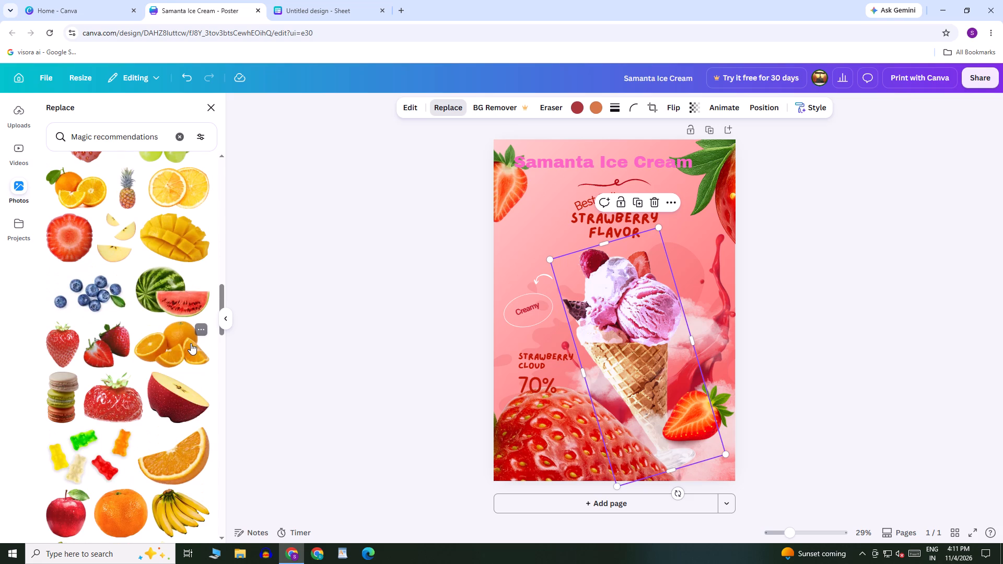
scroll(191, 343, "down", 3)
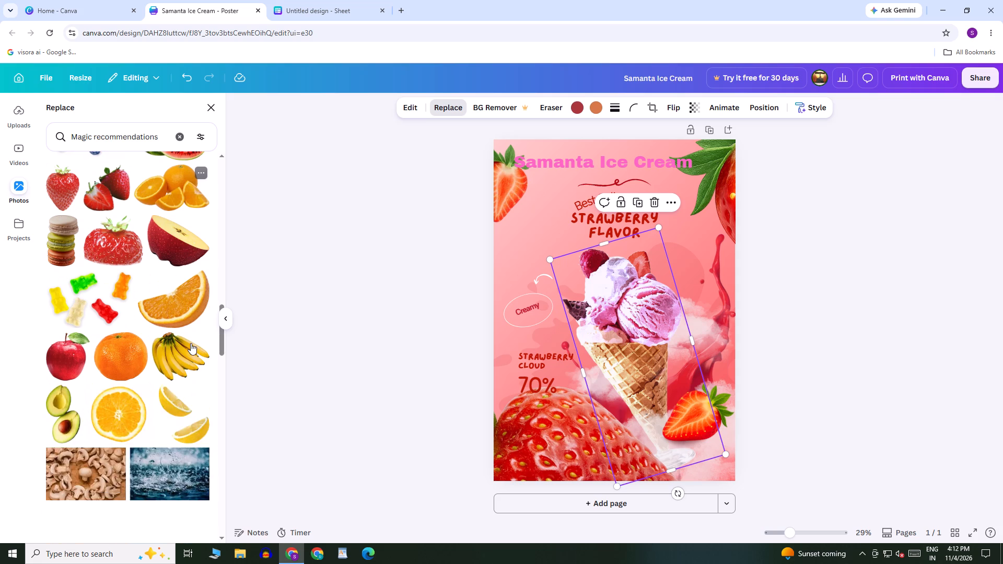
scroll(191, 343, "down", 5)
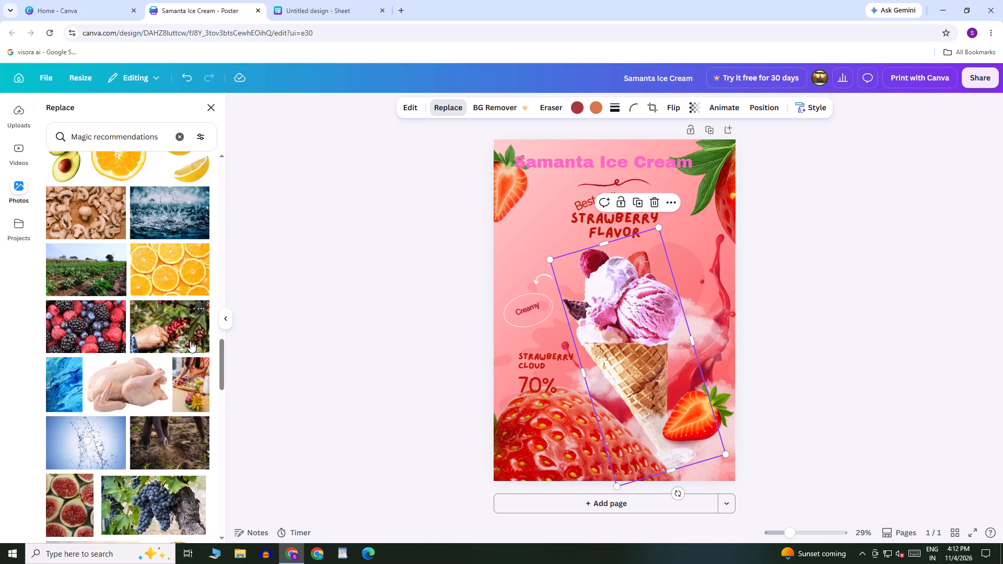
scroll(188, 341, "down", 3)
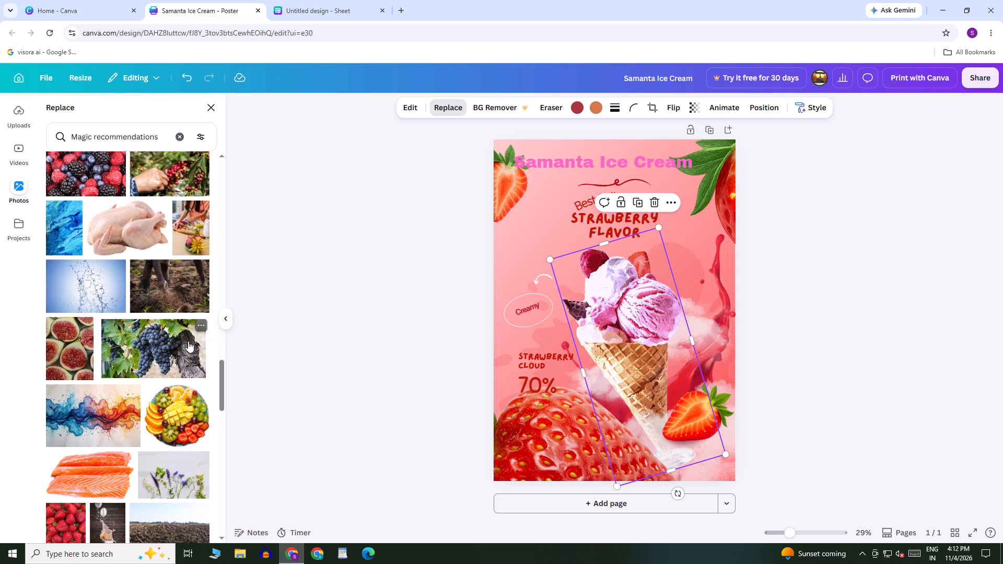
scroll(188, 341, "down", 4)
scroll(188, 341, "up", 2)
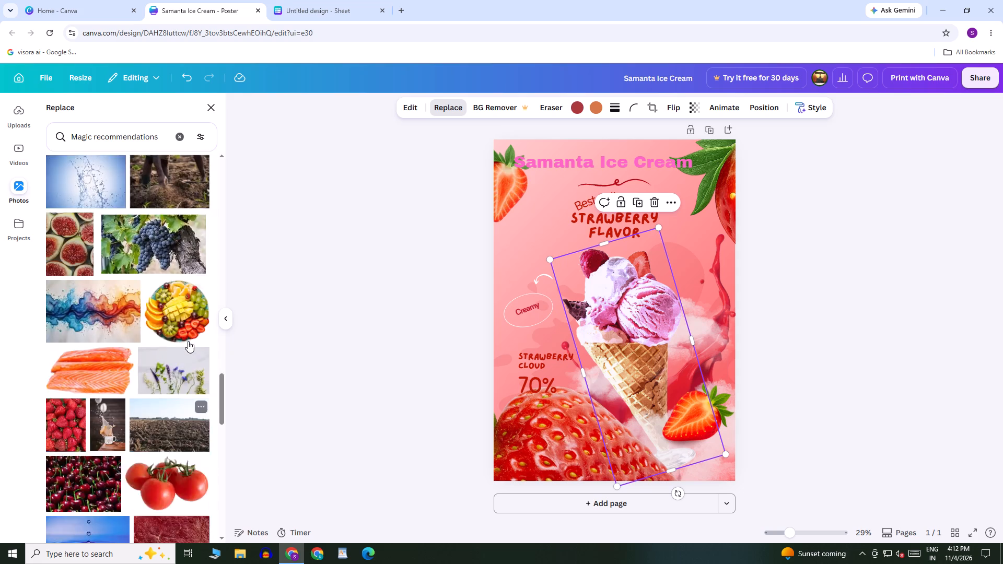
scroll(188, 341, "up", 19)
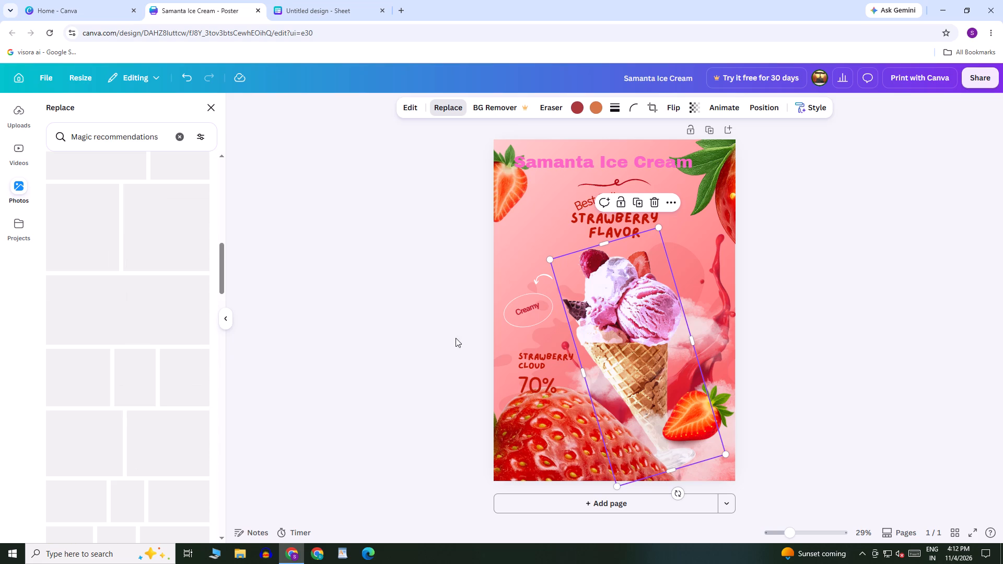
Search the replacement photos for "ice cream" and swap the cone image for the pink ice cream in a polka-dot cup.
left_click(601, 312)
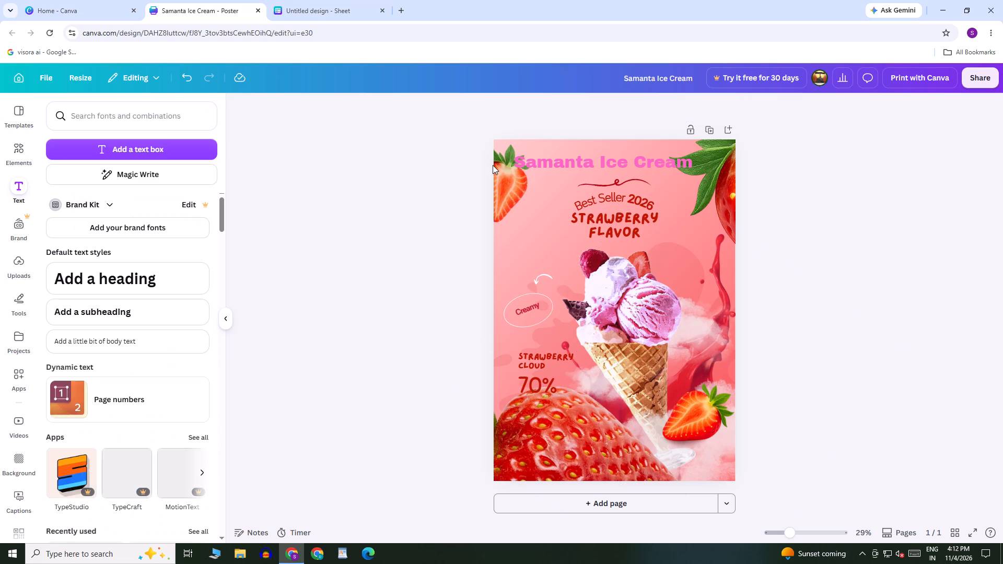
left_click(601, 332)
left_click(461, 108)
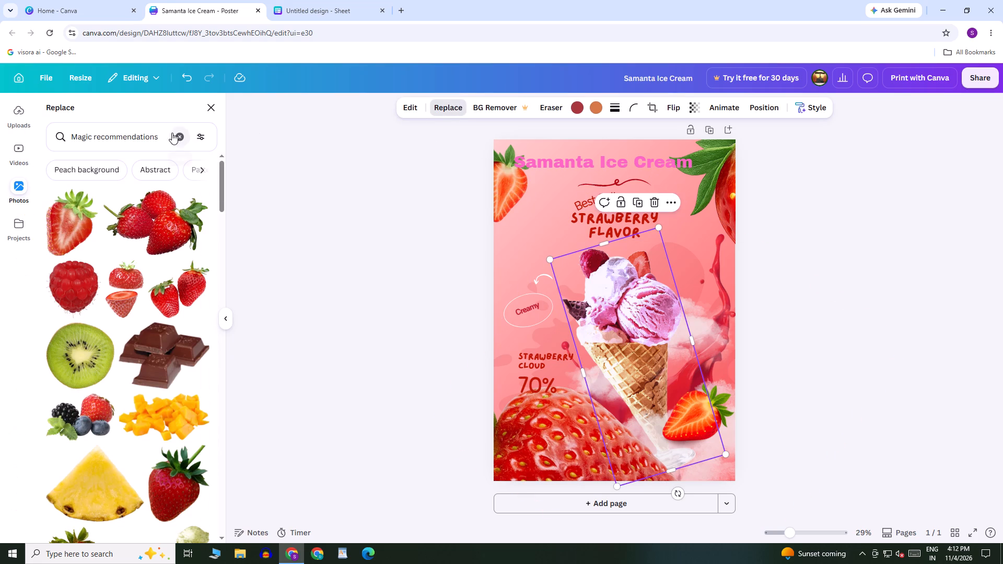
left_click(167, 133)
left_click(182, 136)
left_click(158, 138)
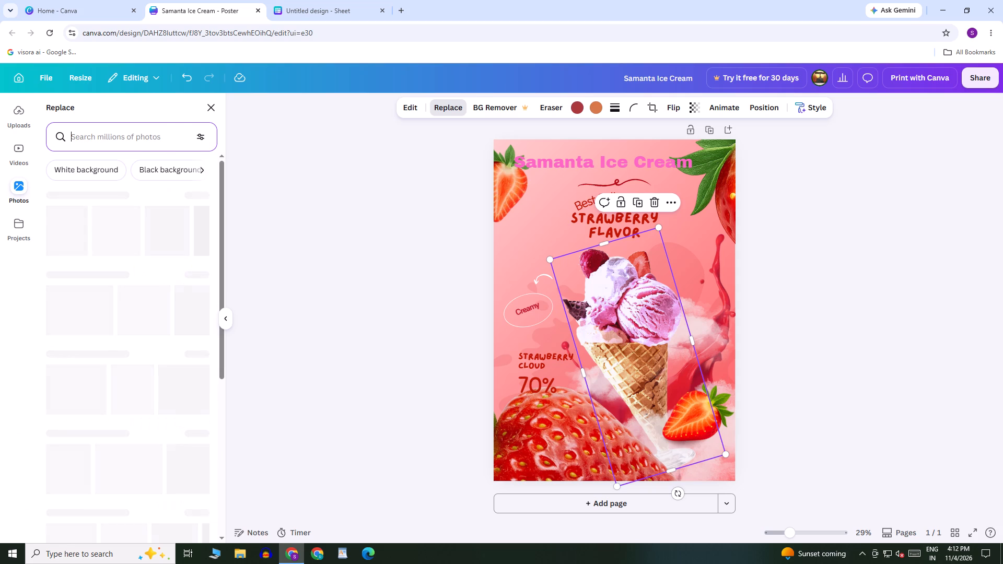
type("ice cream")
key("Return")
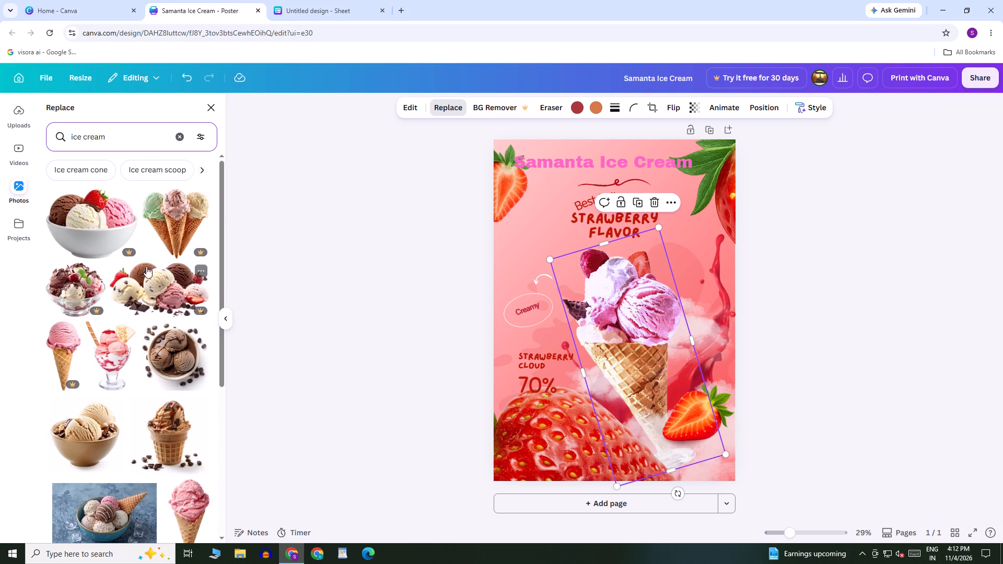
scroll(161, 277, "down", 3)
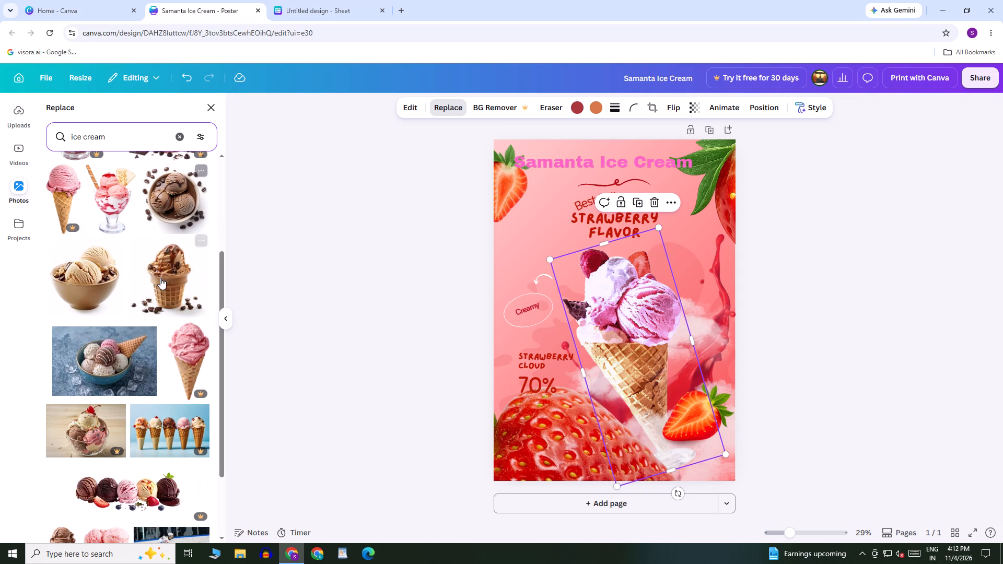
scroll(160, 278, "down", 4)
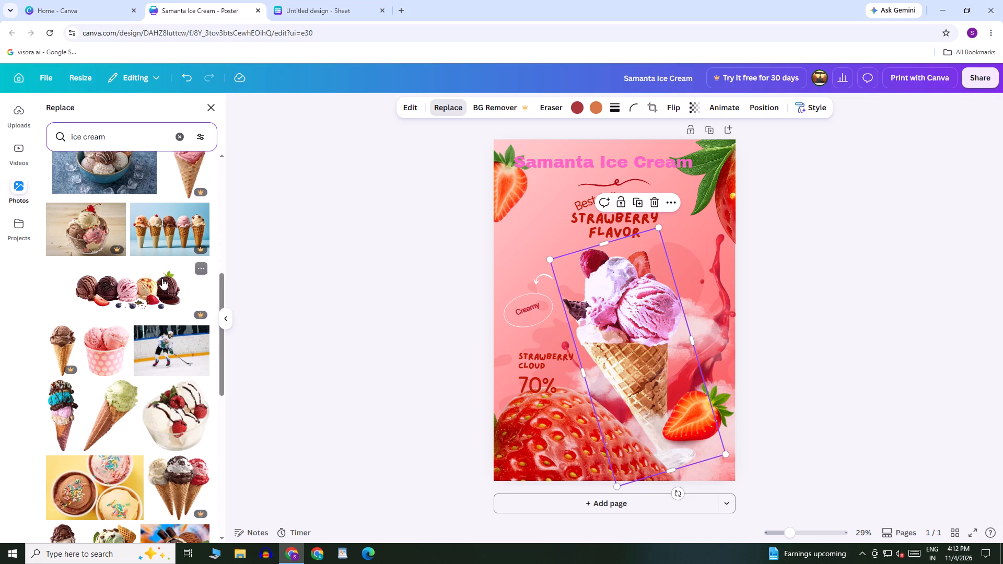
left_click(102, 338)
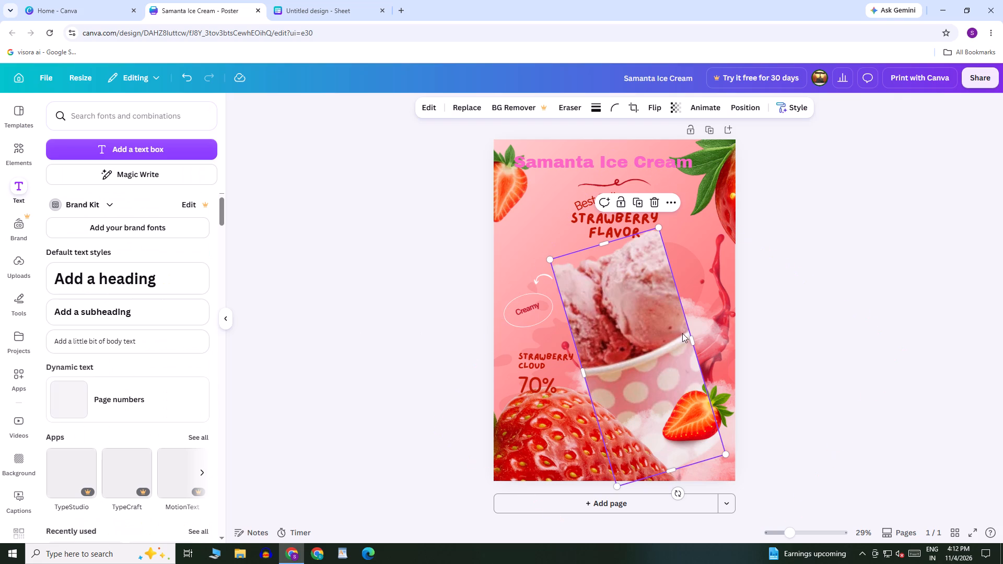
left_click(809, 322)
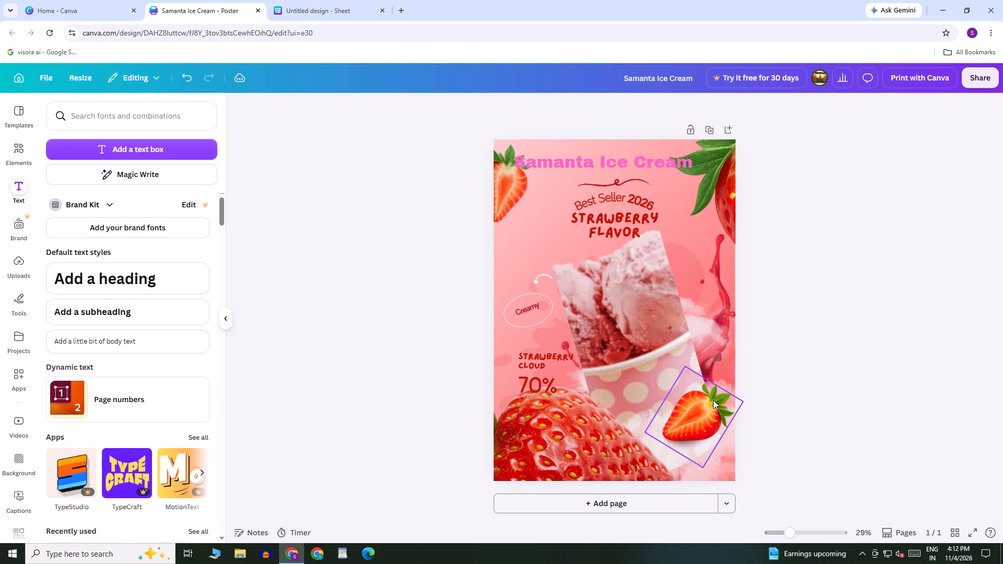
Move the halved strawberry beside the polka-dot cup off the poster, beyond its right edge.
left_click_drag(706, 402, 800, 357)
left_click_drag(800, 357, 795, 363)
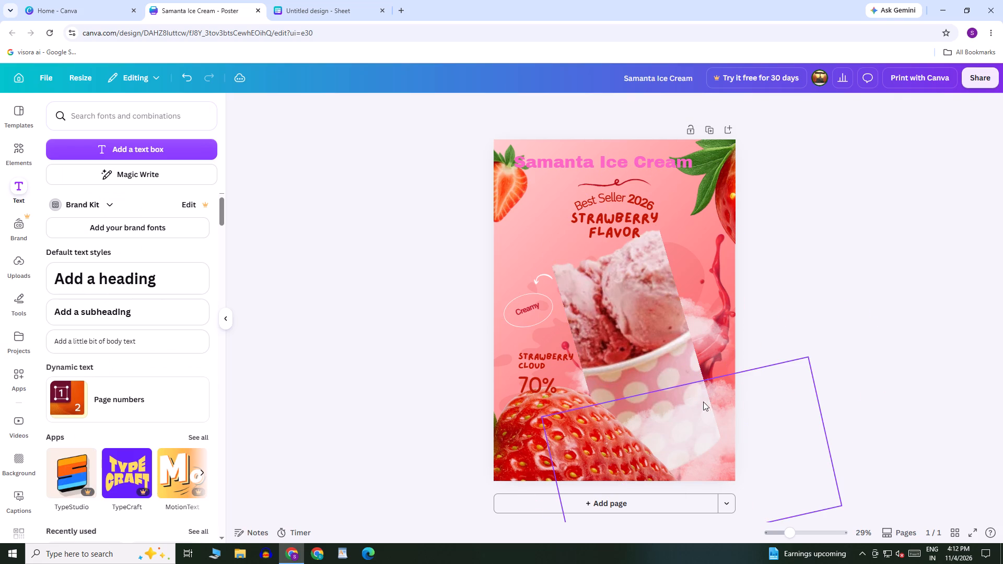
Scale the ice cream cup image down slightly so its top sits just below the "Strawberry Flavor" text.
left_click(677, 361)
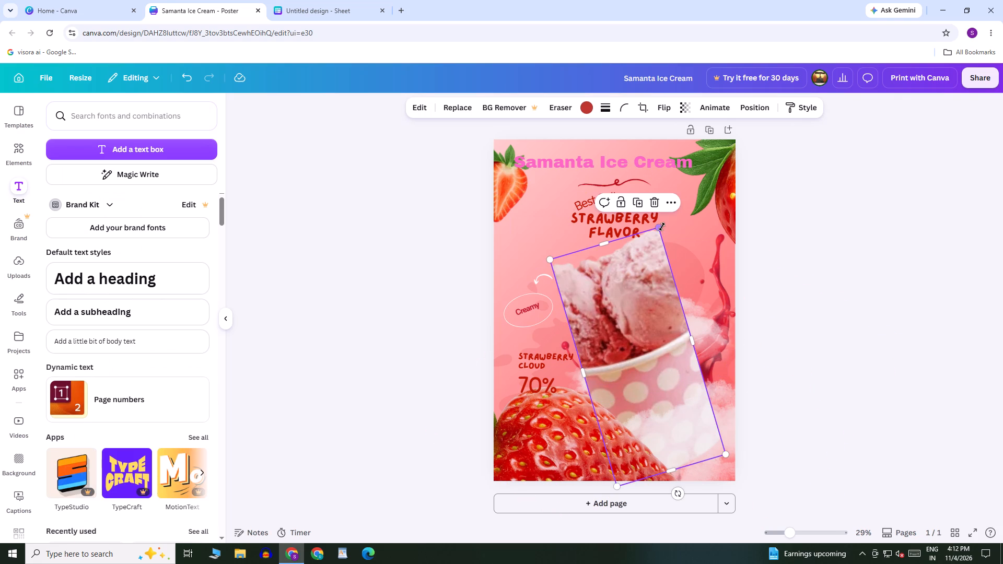
left_click_drag(661, 226, 764, 209)
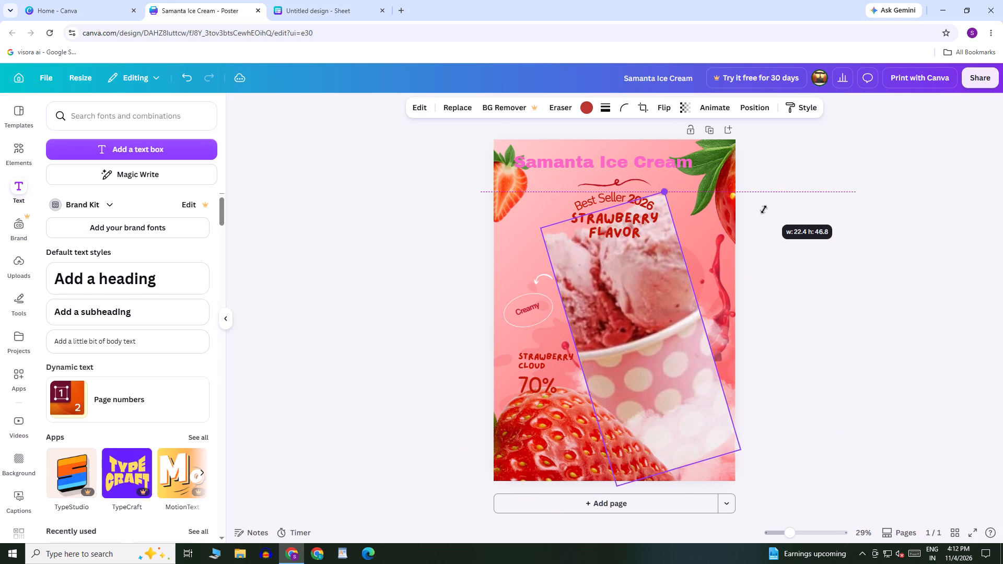
left_click_drag(764, 209, 734, 242)
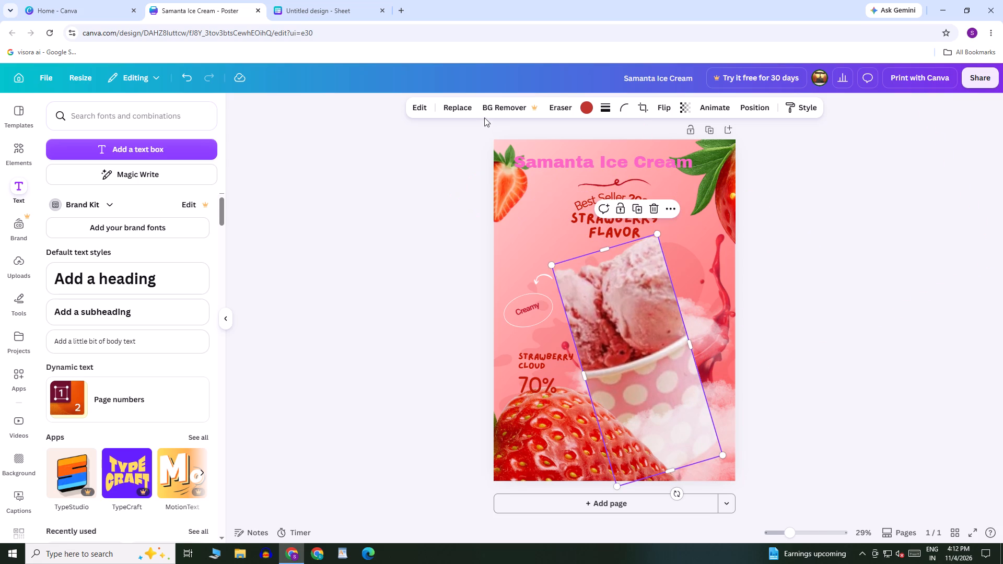
Start another image replacement for the ice cream cup and clear the "ice cream" term from the photo search.
left_click(459, 109)
left_click(135, 136)
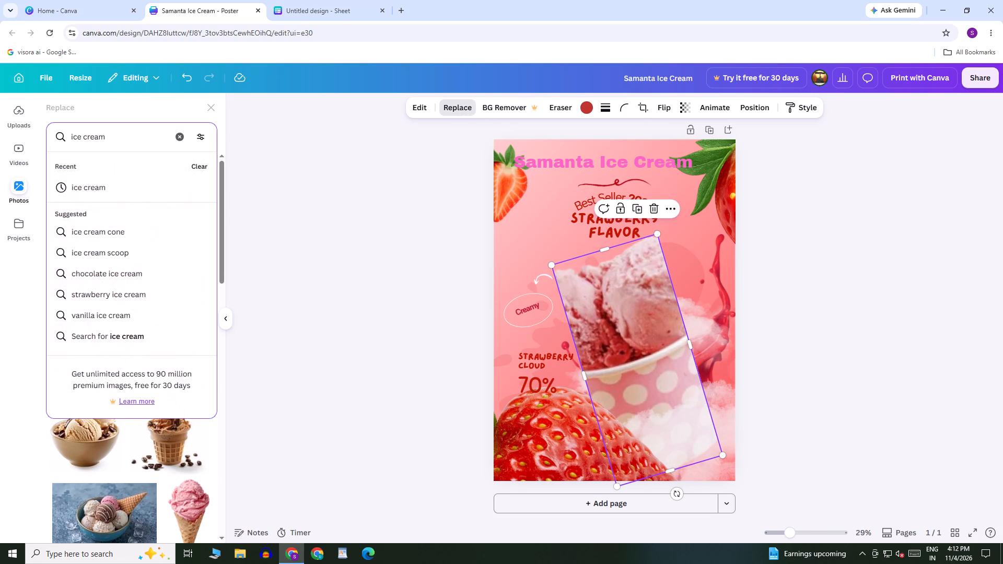
key("BackSpace")
key("BackSpace")
key("BackSpace")
key("BackSpace")
key("BackSpace")
key("BackSpace")
key("BackSpace")
key("BackSpace")
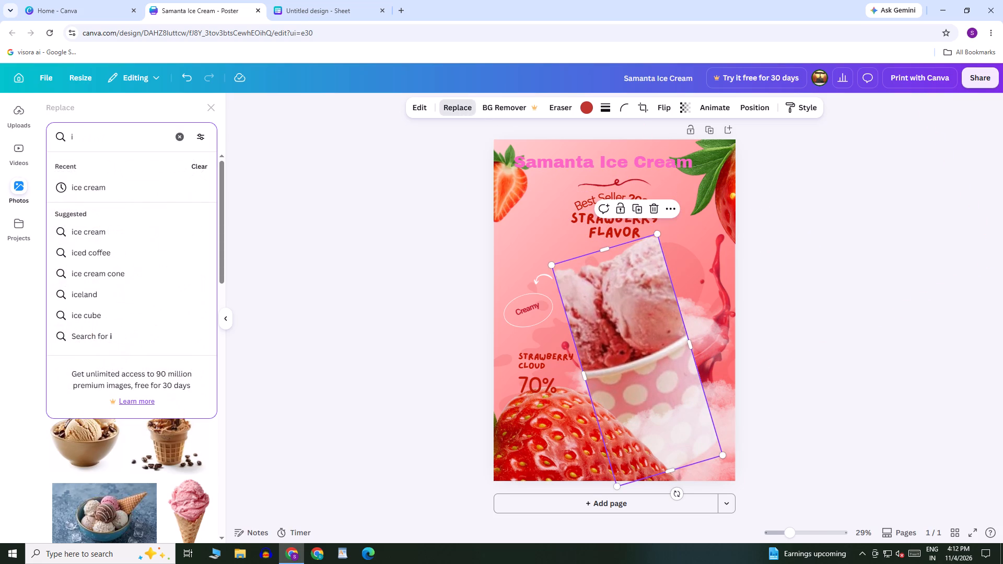
key("BackSpace")
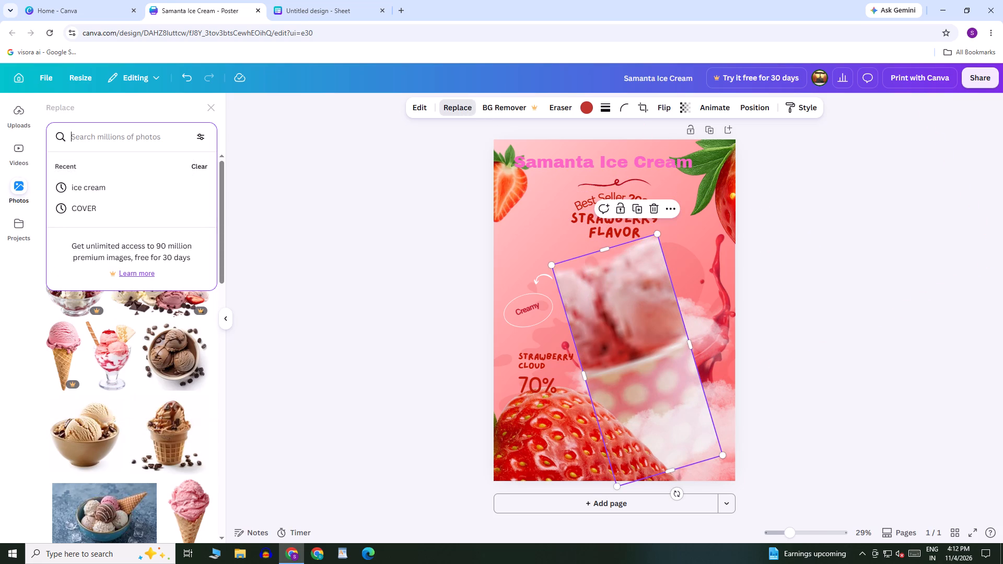
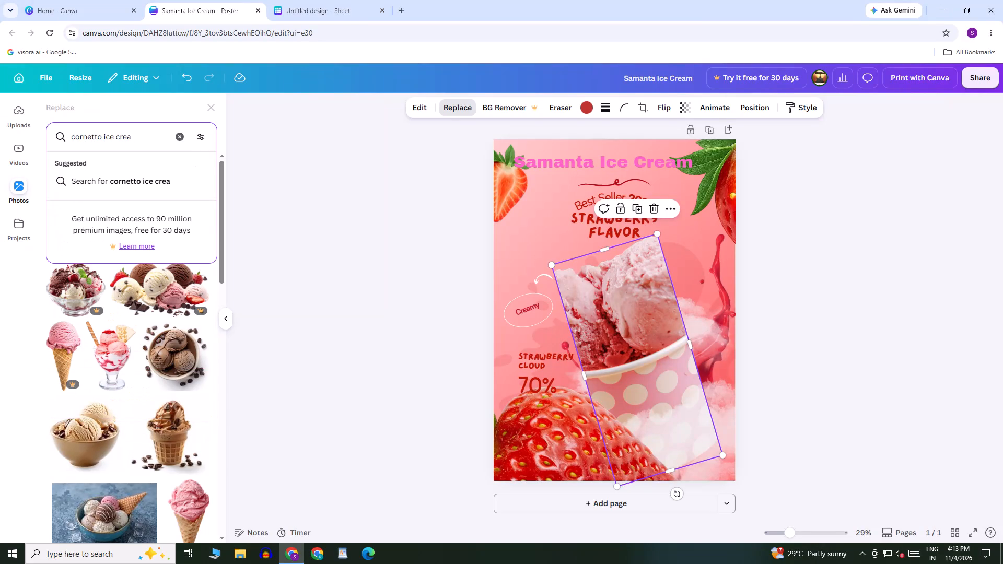
Search the replacement photos for "cornetto ice cream".
key("Return")
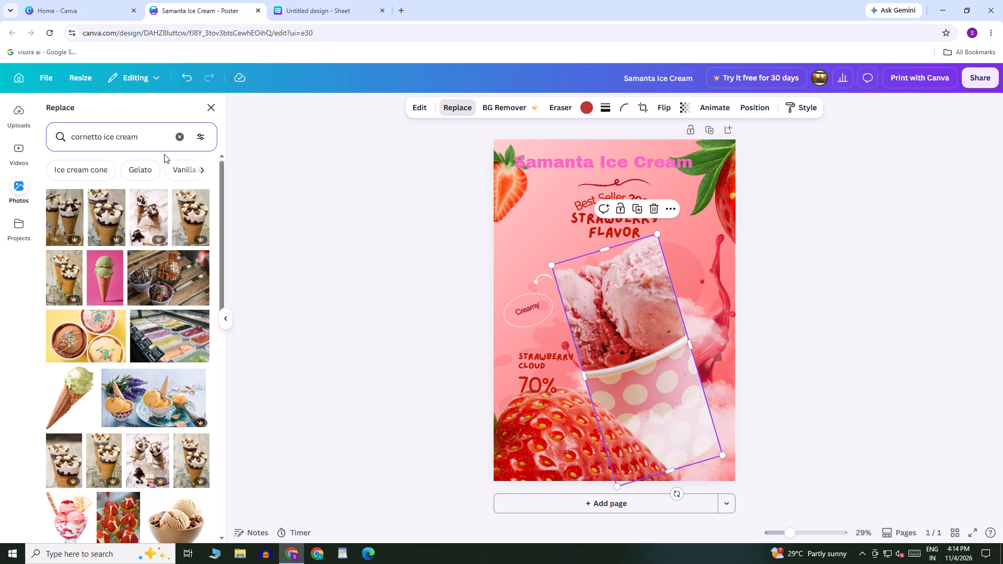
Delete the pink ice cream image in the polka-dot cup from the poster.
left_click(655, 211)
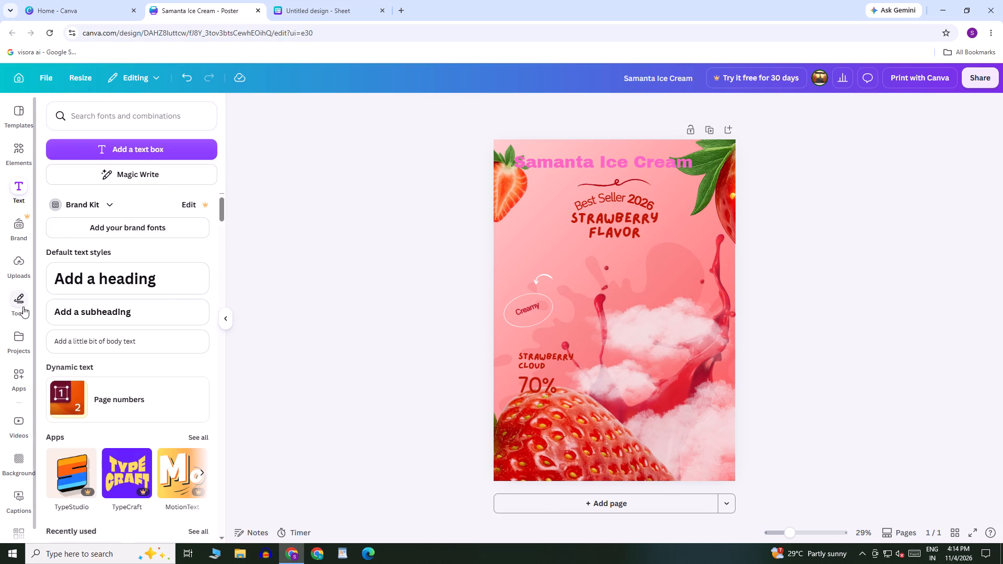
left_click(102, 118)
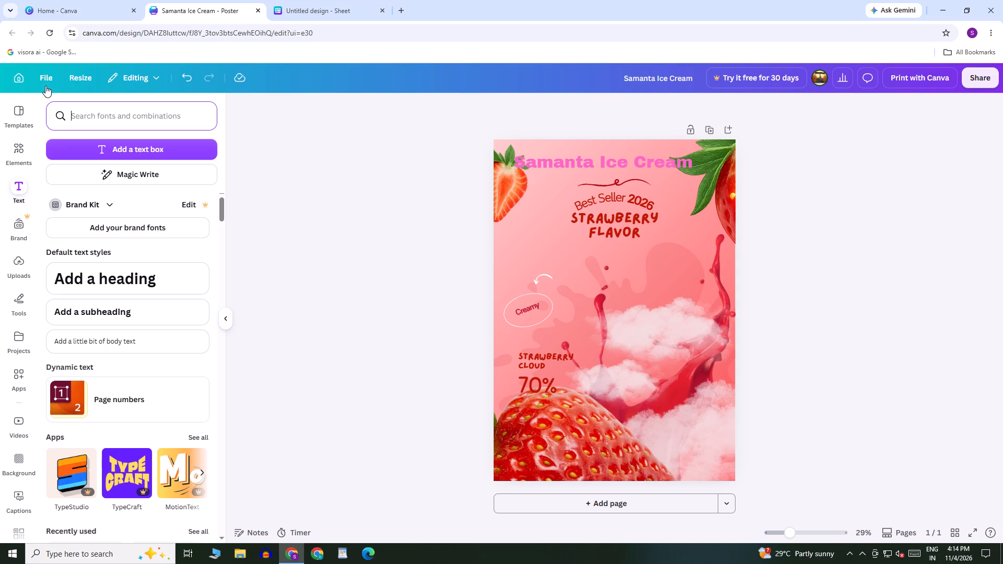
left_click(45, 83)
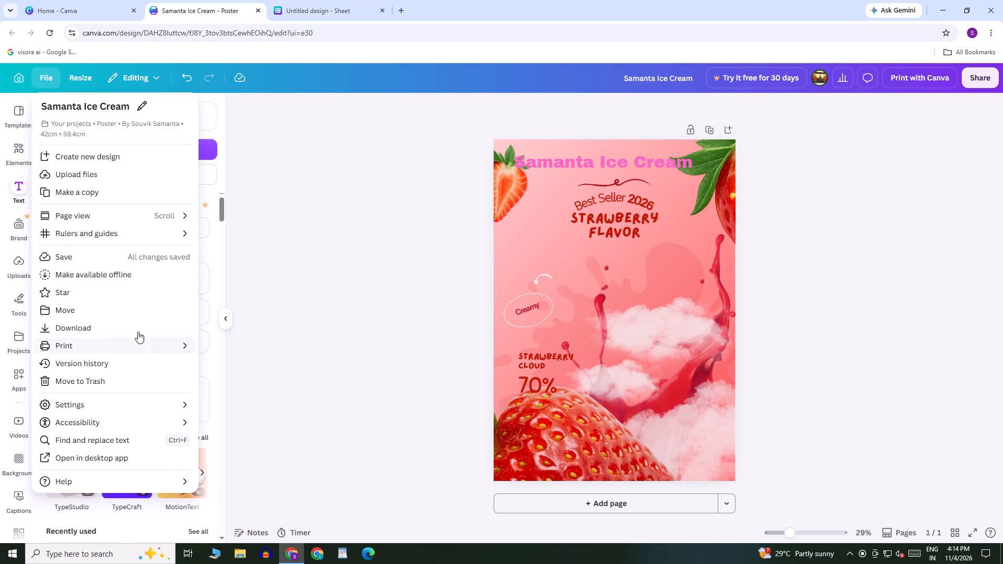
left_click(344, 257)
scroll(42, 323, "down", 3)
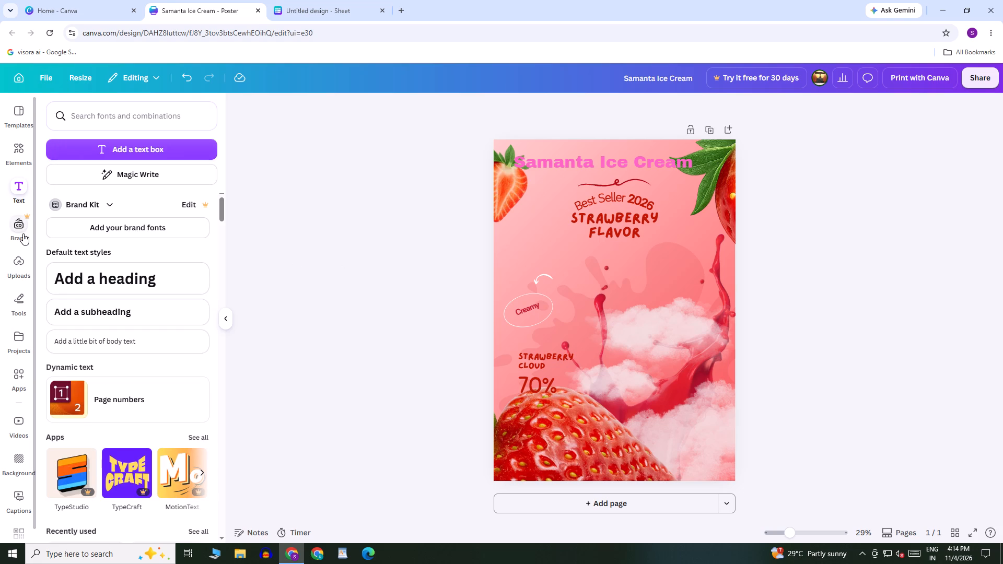
Search the Photos category of the elements library for "cornetto ice cream".
left_click(17, 151)
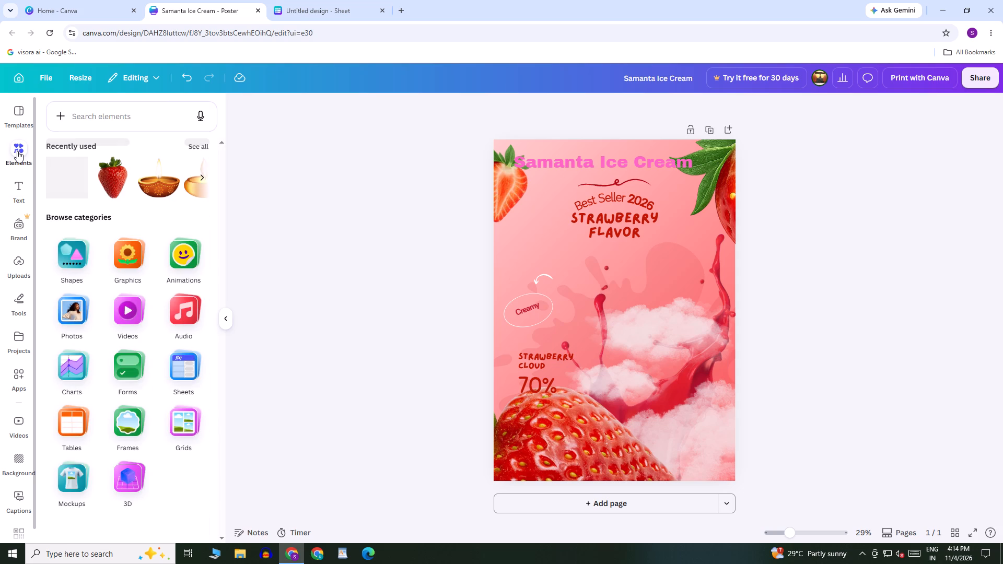
left_click(75, 386)
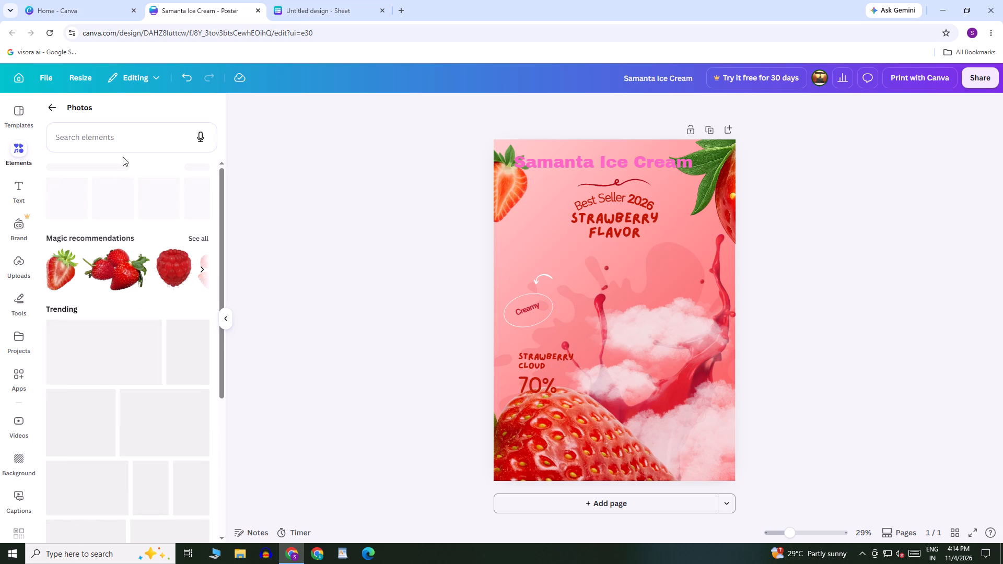
left_click(123, 137)
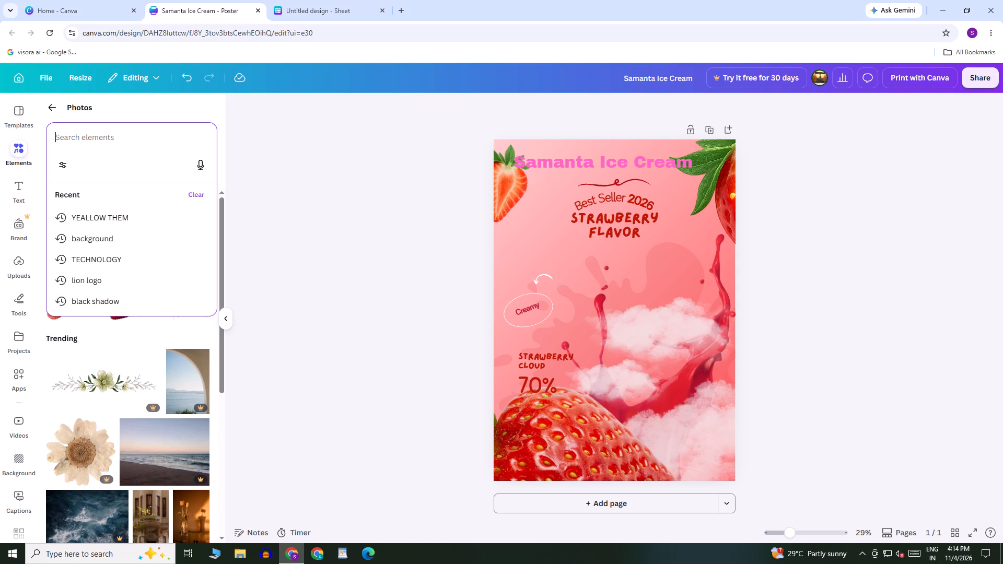
type("cornetto ice cream")
key("space")
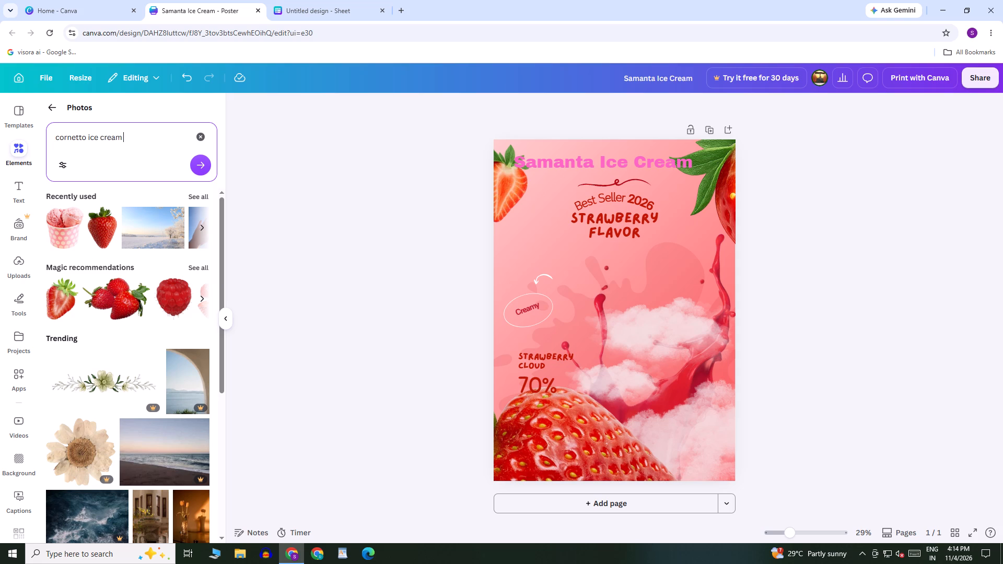
key("Return")
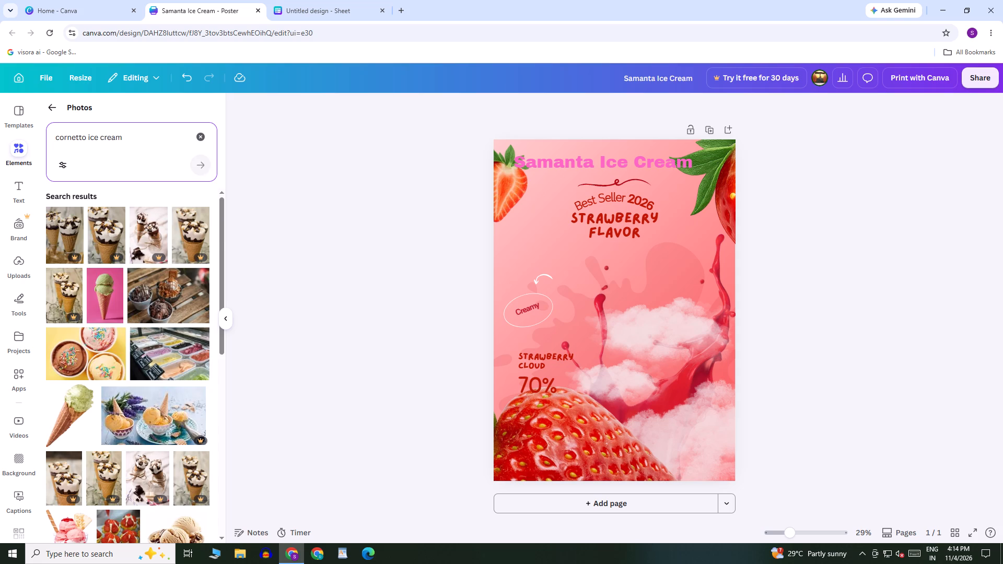
Examine the "cornetto ice cream" photo results for an ice cream image that suits the strawberry poster.
scroll(119, 303, "down", 7)
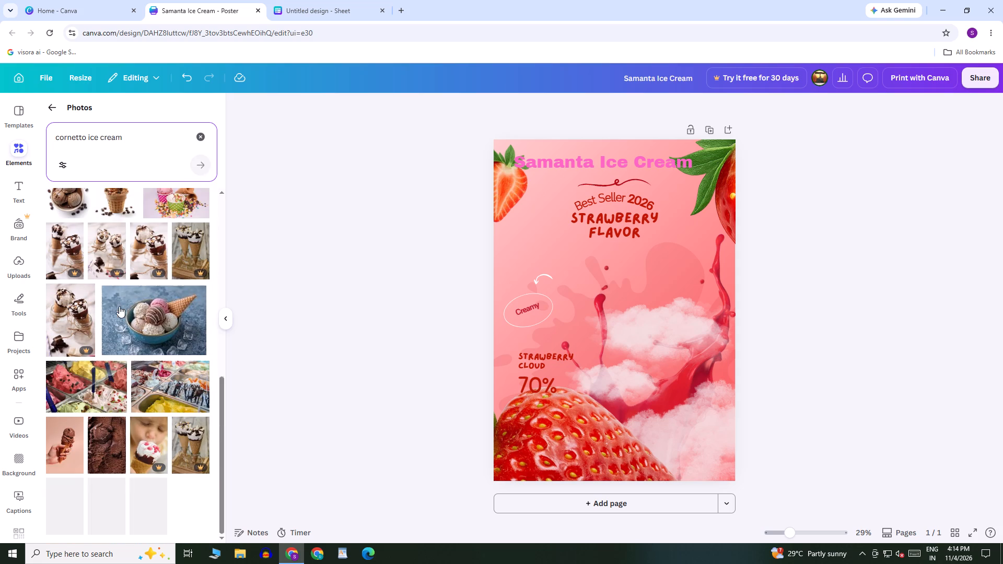
scroll(119, 306, "down", 7)
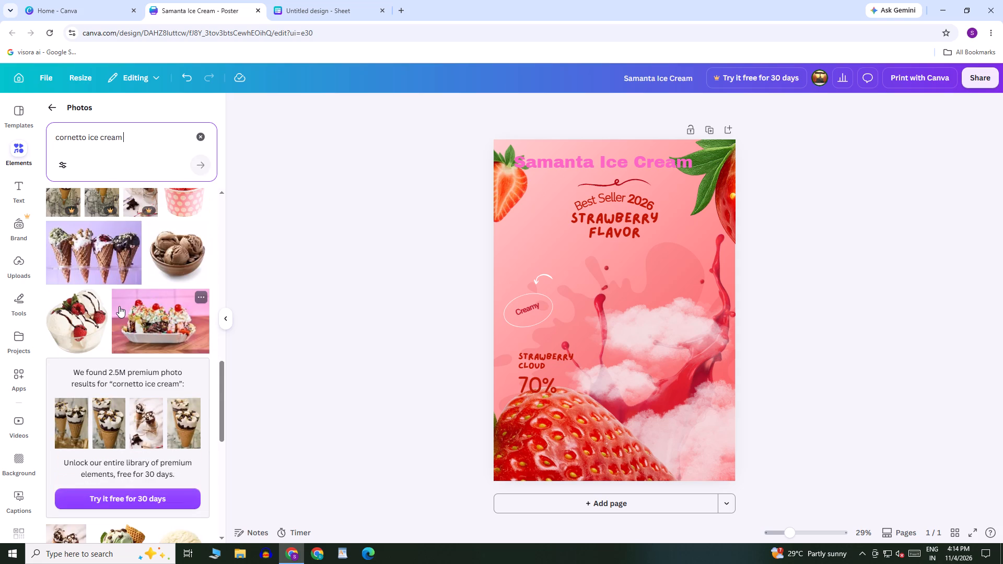
scroll(119, 306, "down", 3)
scroll(119, 306, "up", 11)
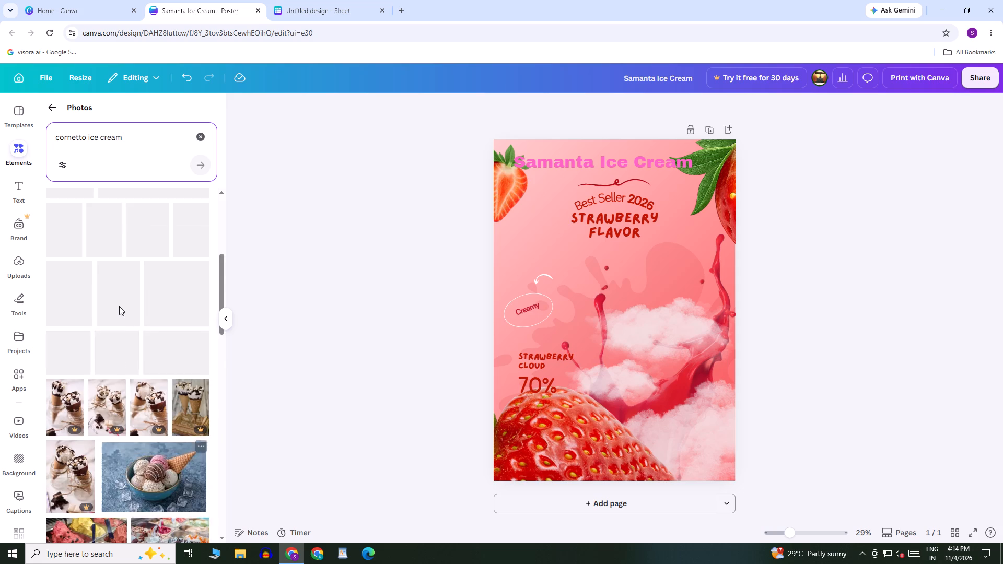
scroll(119, 306, "up", 13)
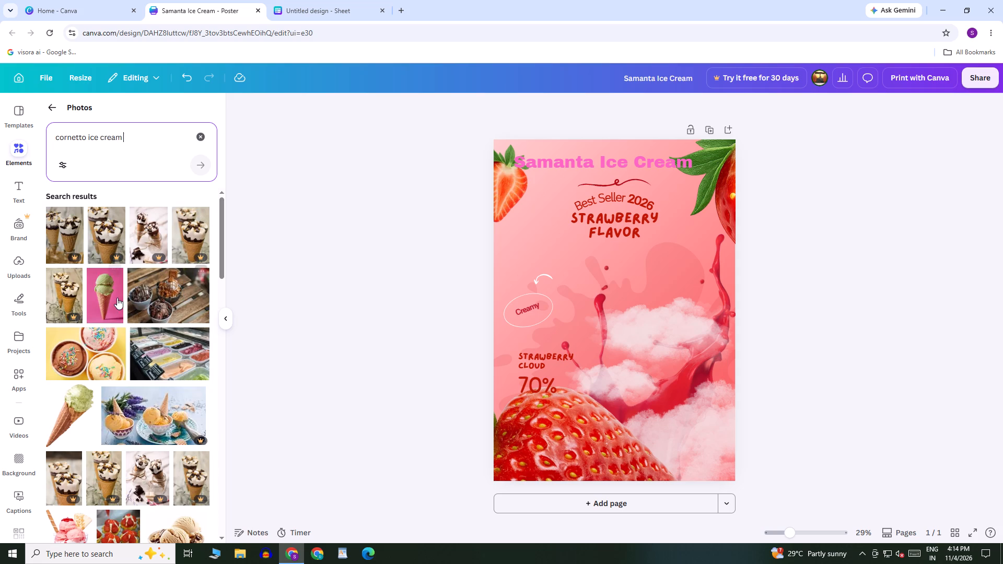
scroll(116, 303, "down", 10)
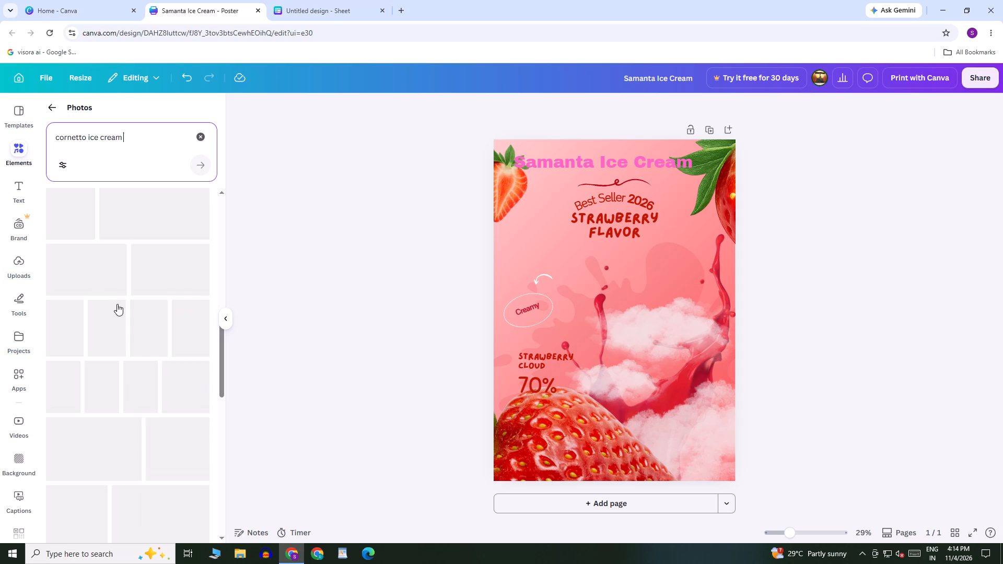
scroll(117, 304, "down", 9)
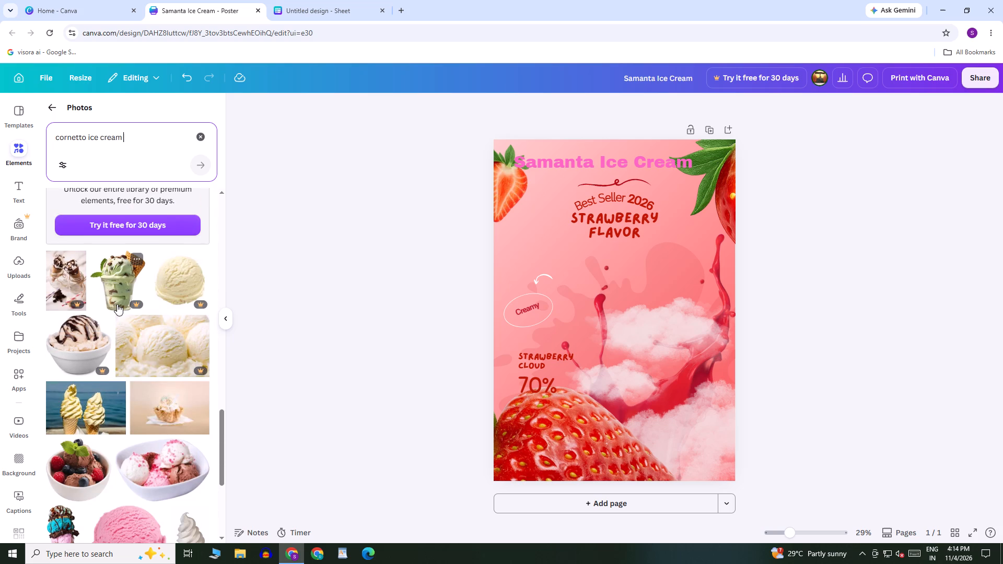
scroll(117, 304, "down", 5)
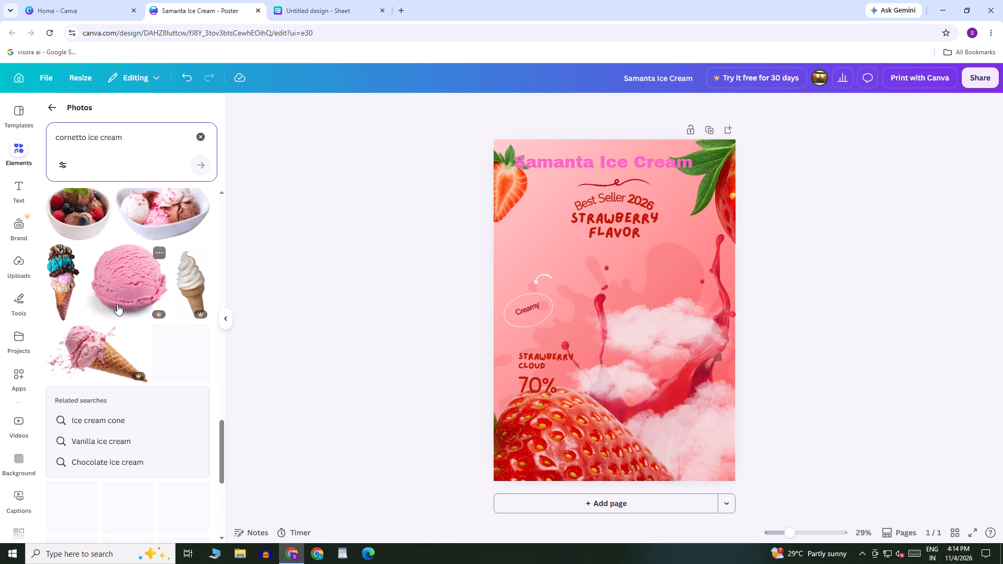
scroll(117, 304, "down", 5)
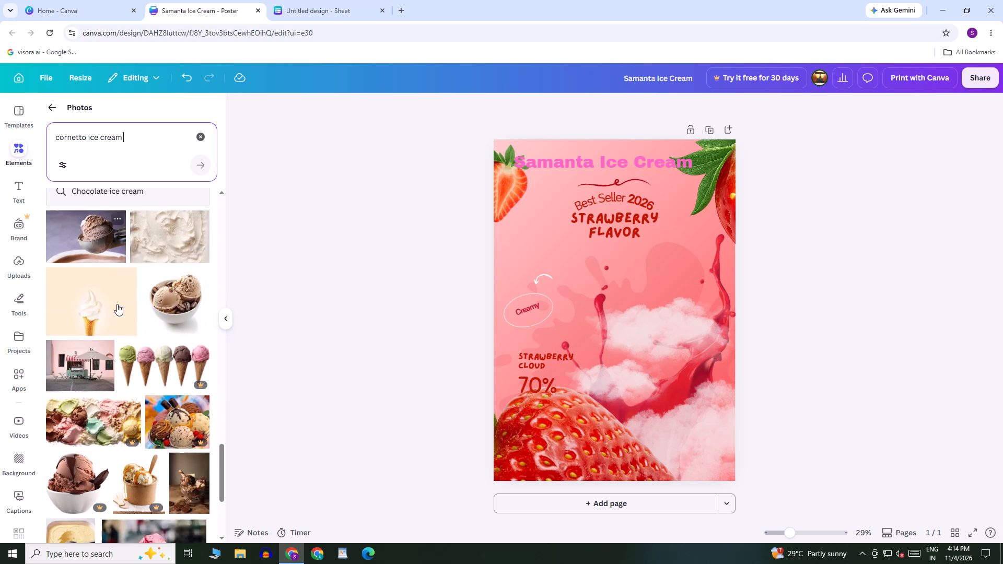
scroll(117, 304, "down", 3)
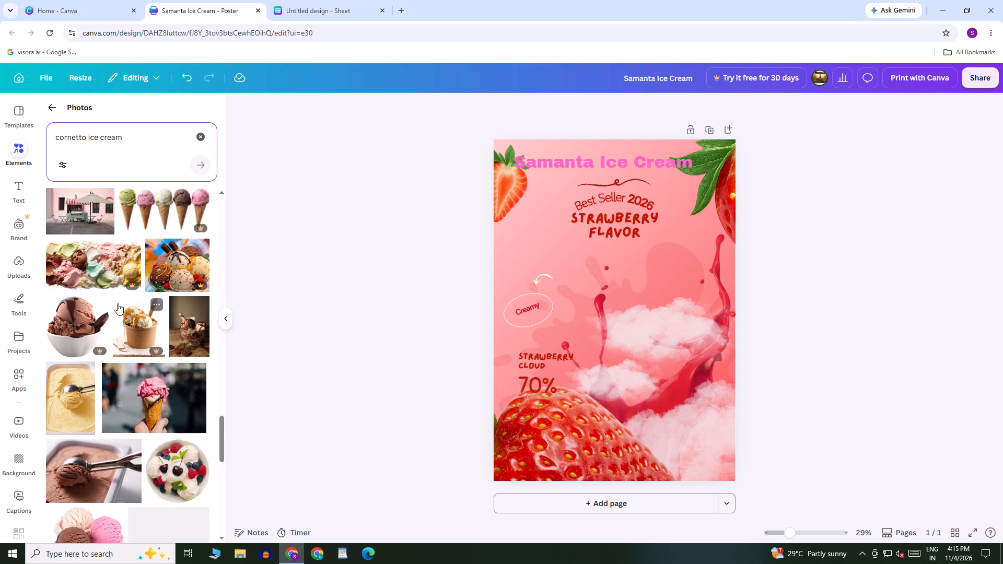
scroll(118, 303, "down", 7)
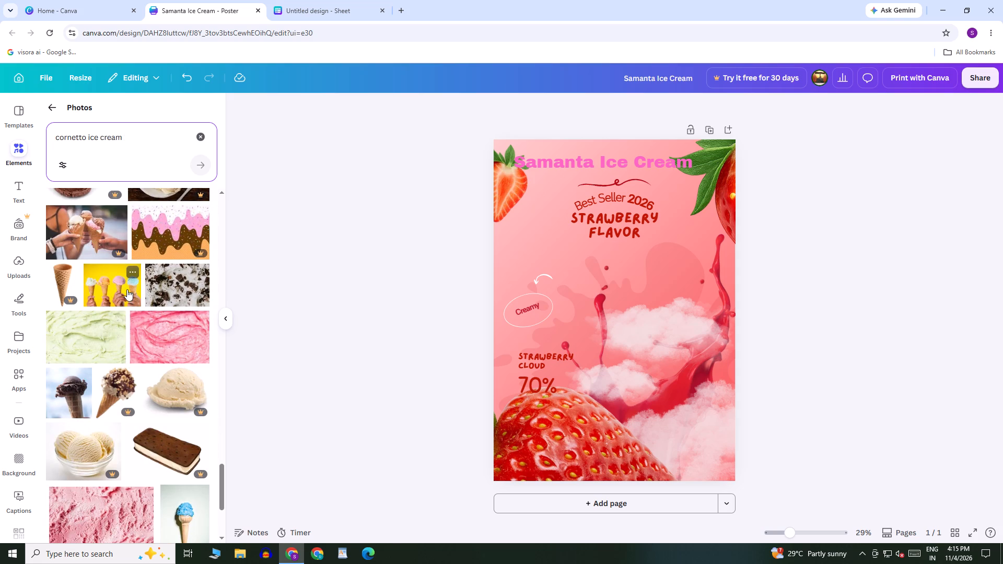
scroll(121, 290, "down", 3)
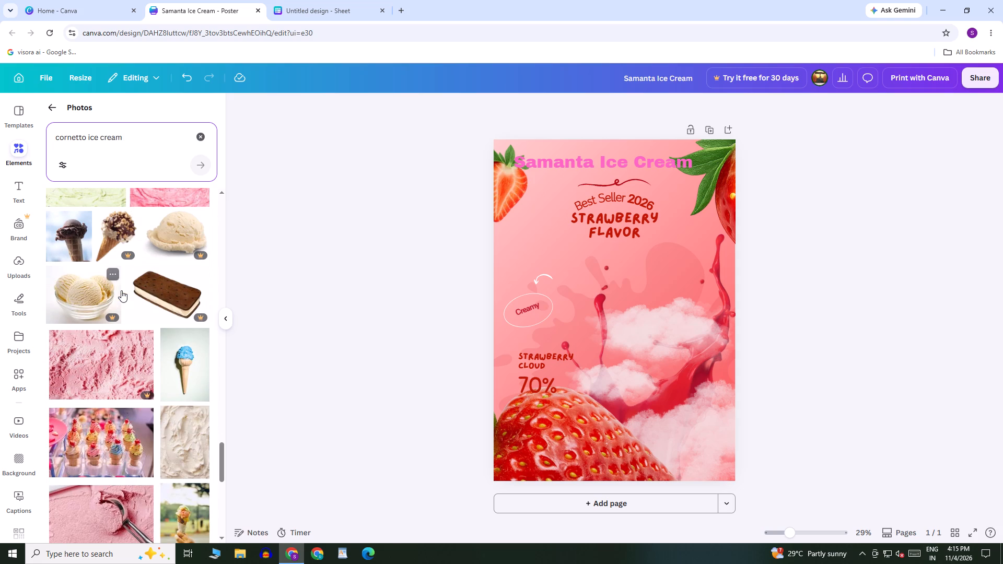
scroll(121, 290, "down", 3)
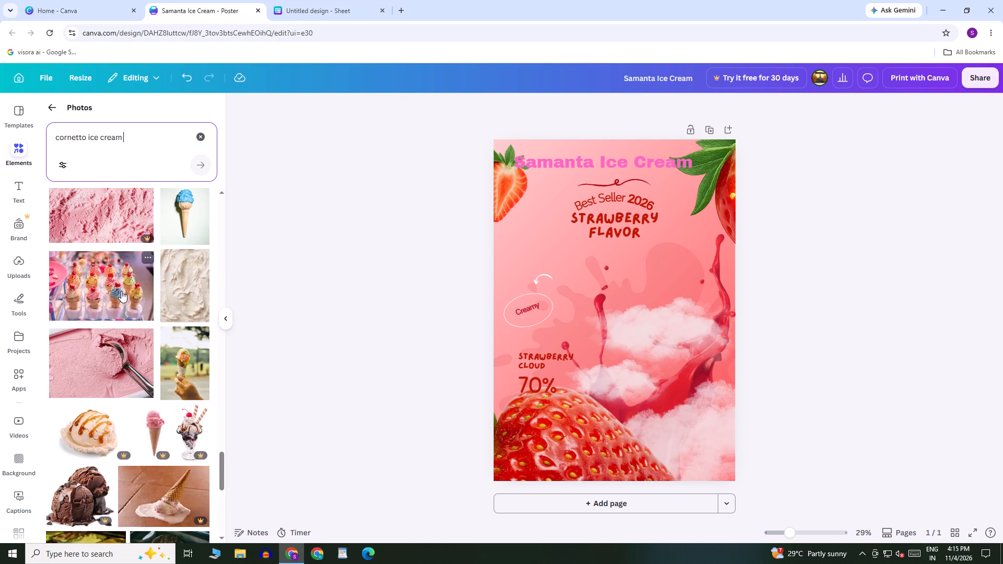
scroll(121, 291, "down", 10)
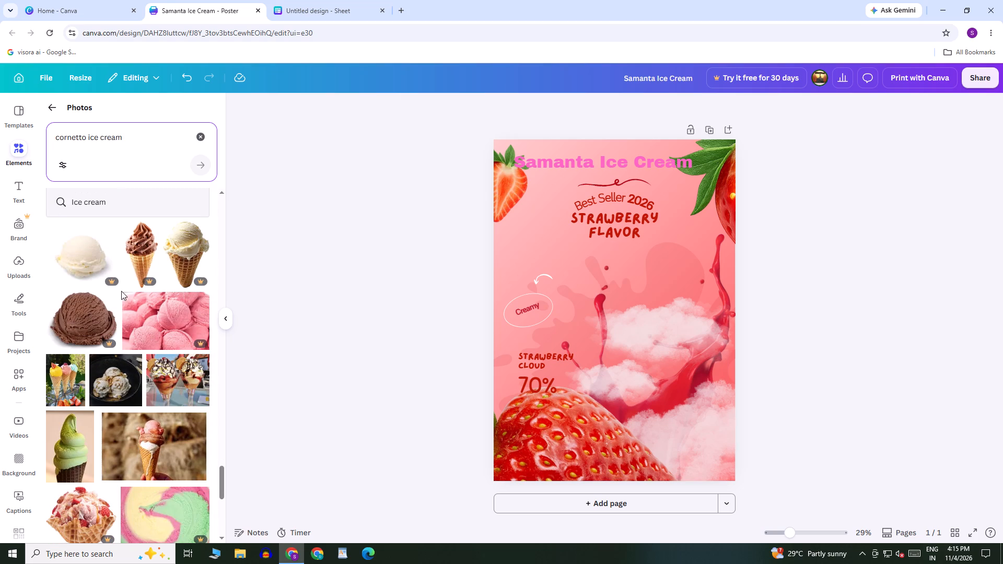
scroll(121, 291, "down", 3)
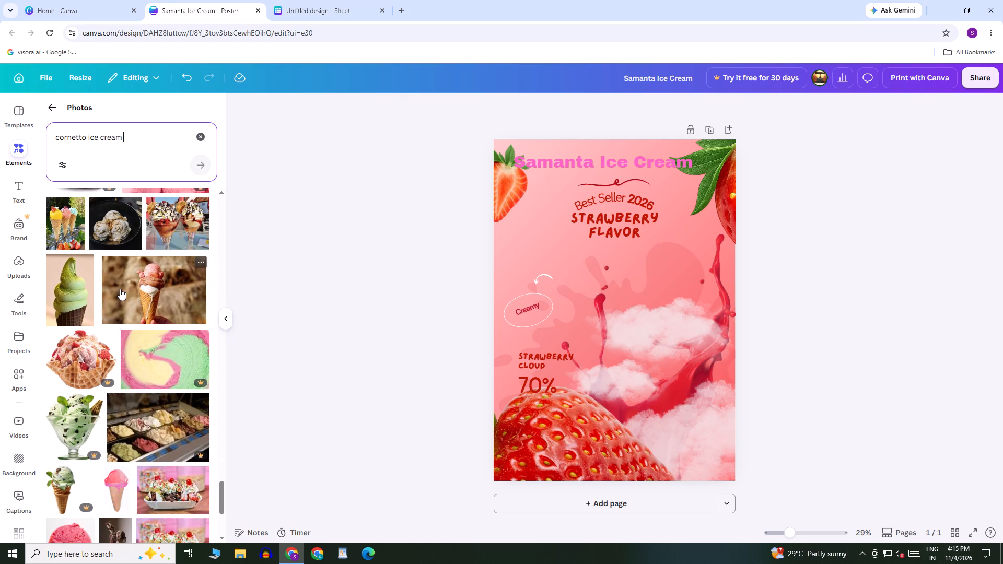
scroll(120, 289, "down", 3)
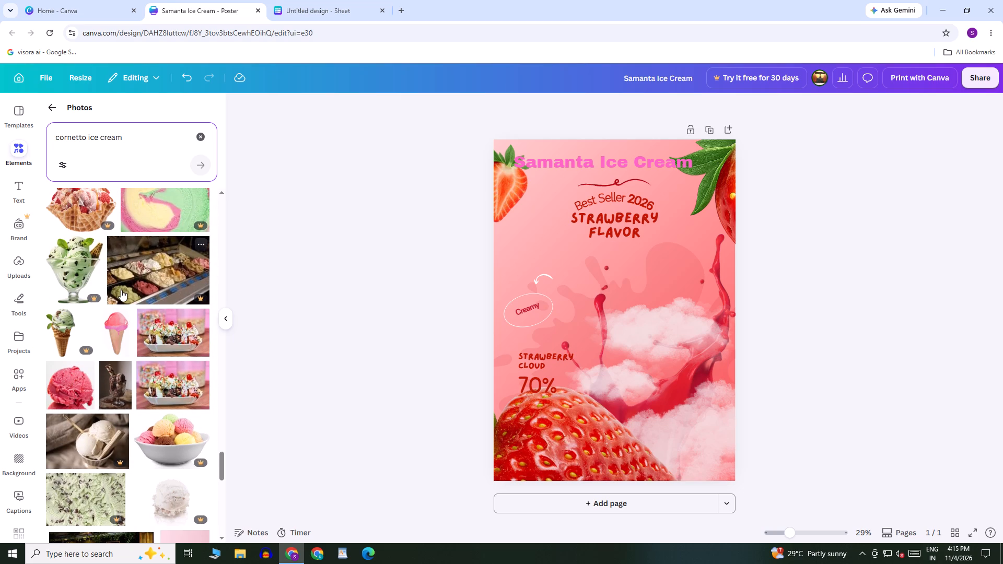
scroll(123, 291, "down", 4)
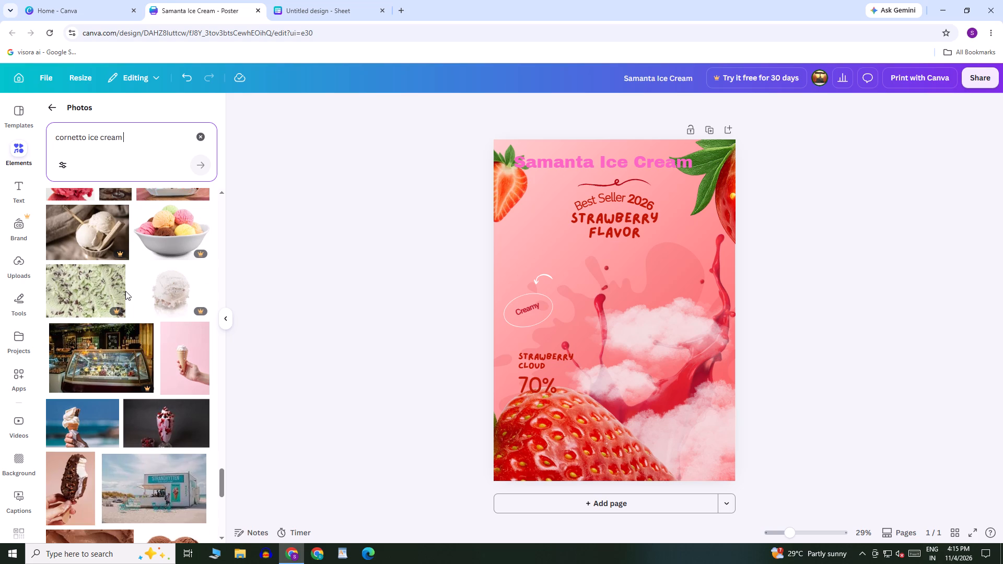
scroll(129, 292, "down", 5)
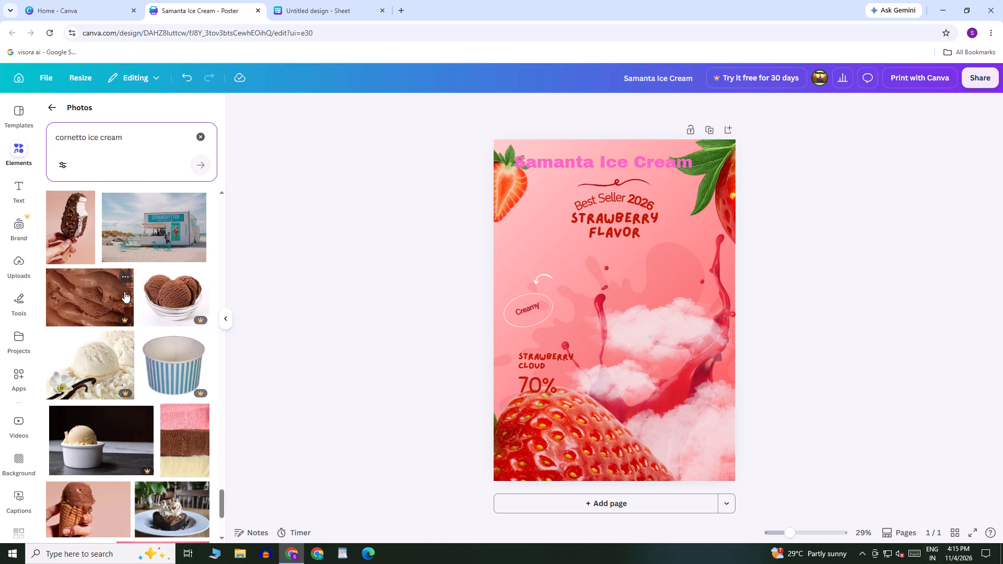
scroll(124, 291, "down", 6)
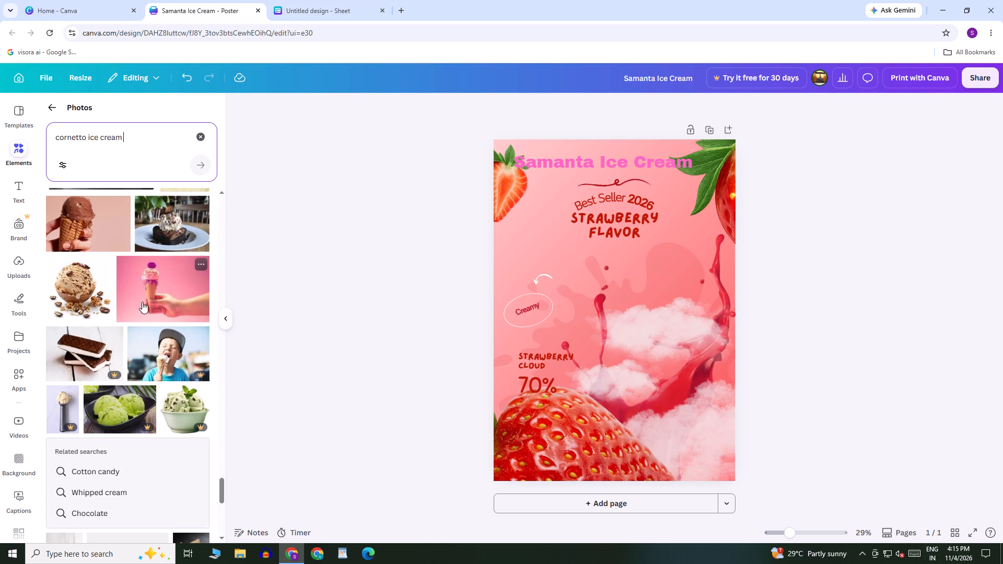
scroll(186, 308, "up", 20)
scroll(186, 308, "up", 1)
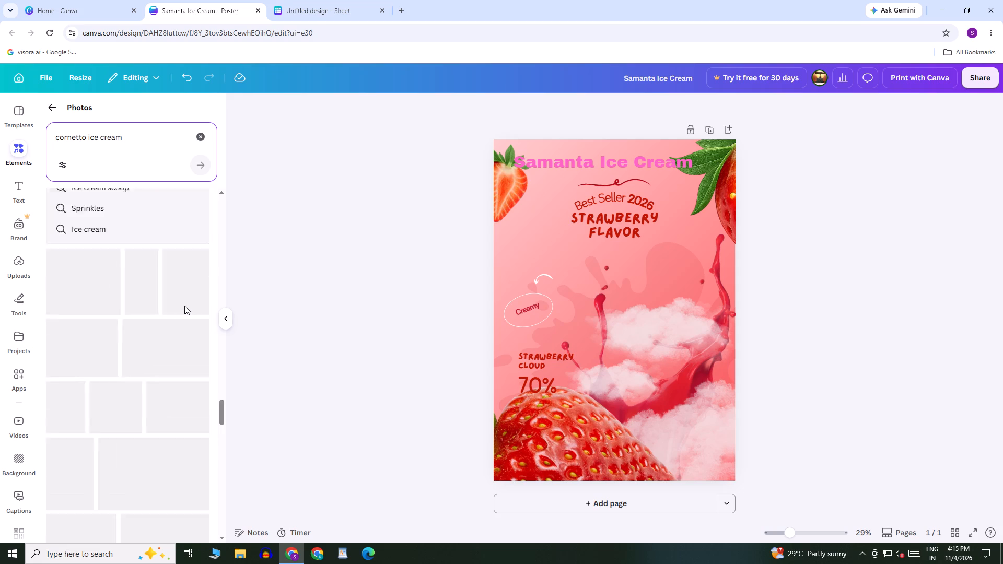
scroll(184, 305, "up", 20)
scroll(184, 305, "up", 17)
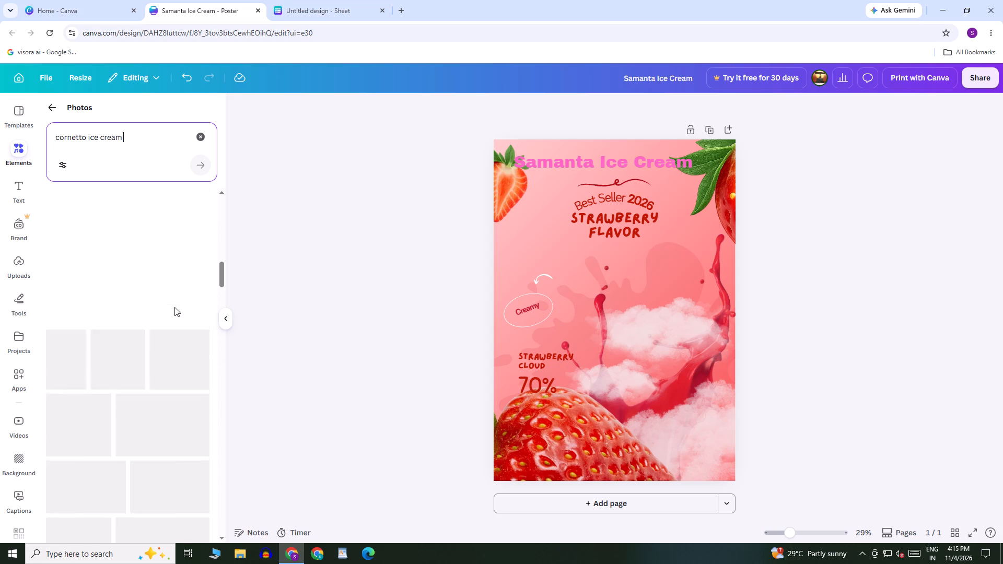
scroll(174, 307, "up", 20)
scroll(174, 307, "up", 1)
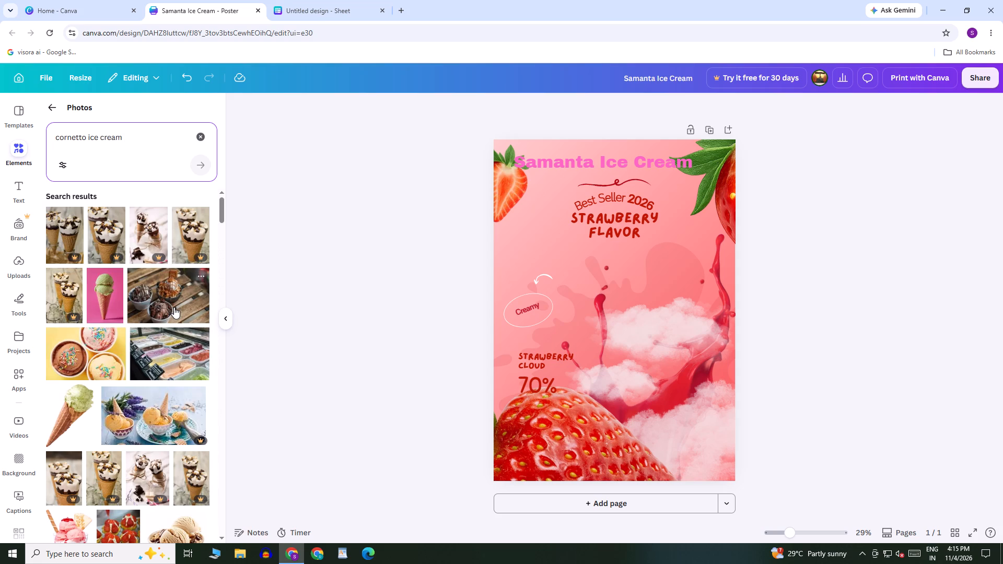
scroll(174, 307, "up", 1)
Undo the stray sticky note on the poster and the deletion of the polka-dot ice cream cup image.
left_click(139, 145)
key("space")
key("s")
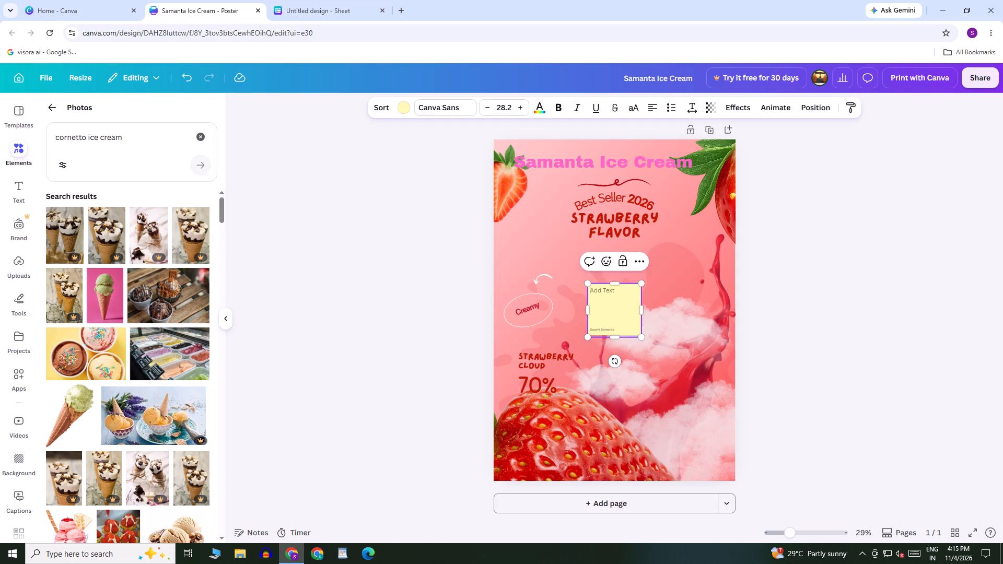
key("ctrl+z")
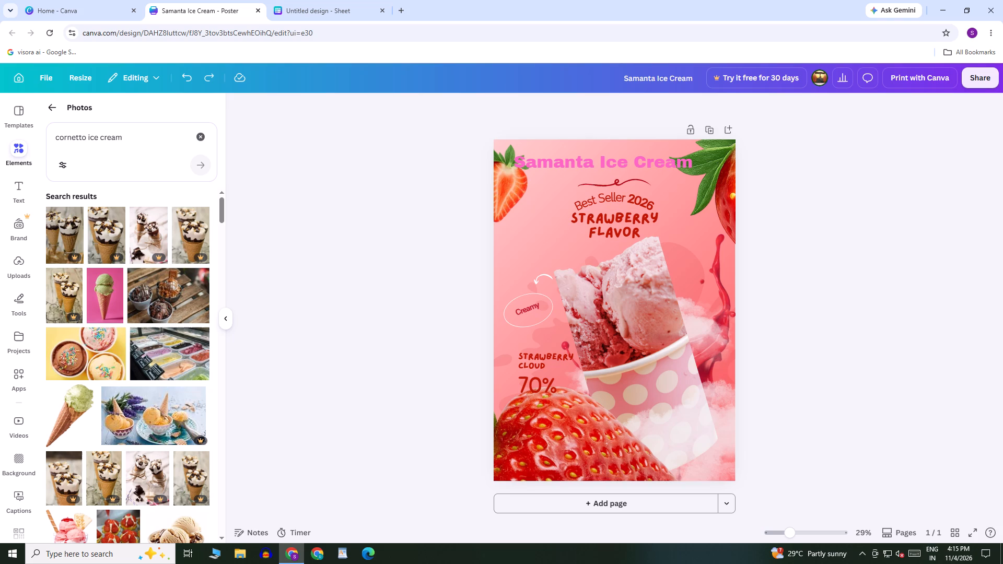
Delete the pink ice cream image in the polka-dot cup from the poster.
left_click(572, 300)
left_click(653, 209)
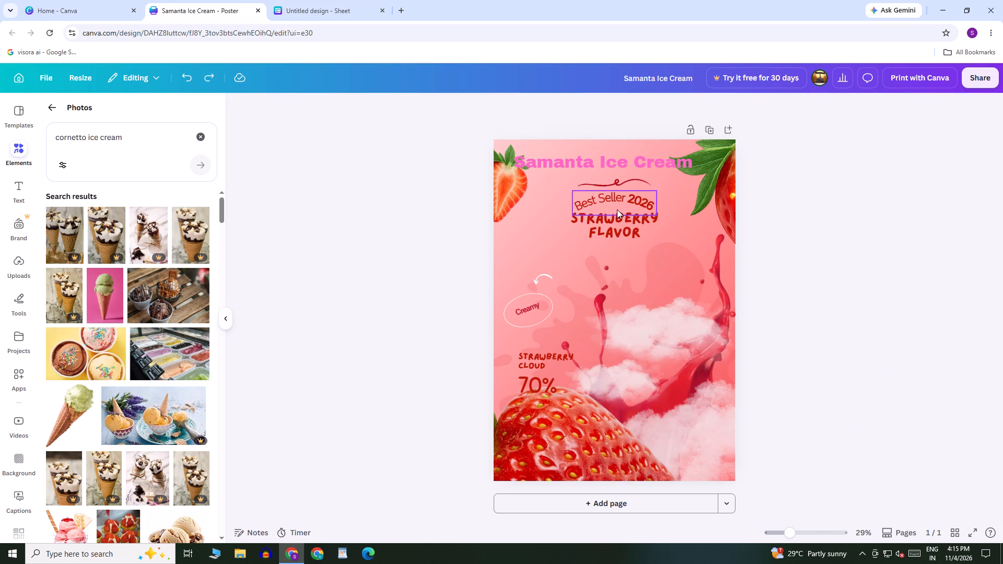
Extend the photo search in the elements library to "cornetto ice cream strawberry".
left_click(124, 143)
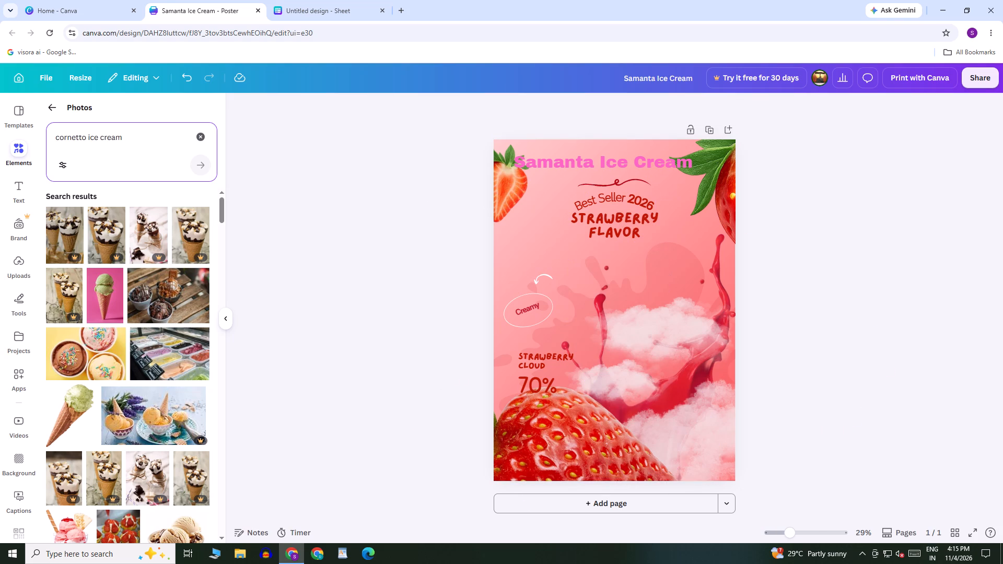
key("s")
key("t")
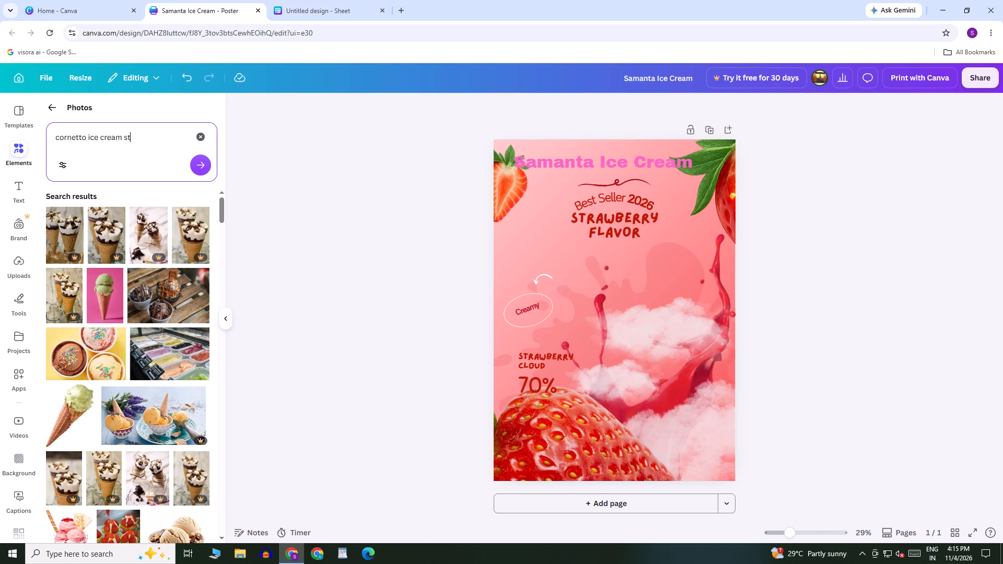
type("ra")
key("w")
type("berry")
key("space")
left_click(195, 166)
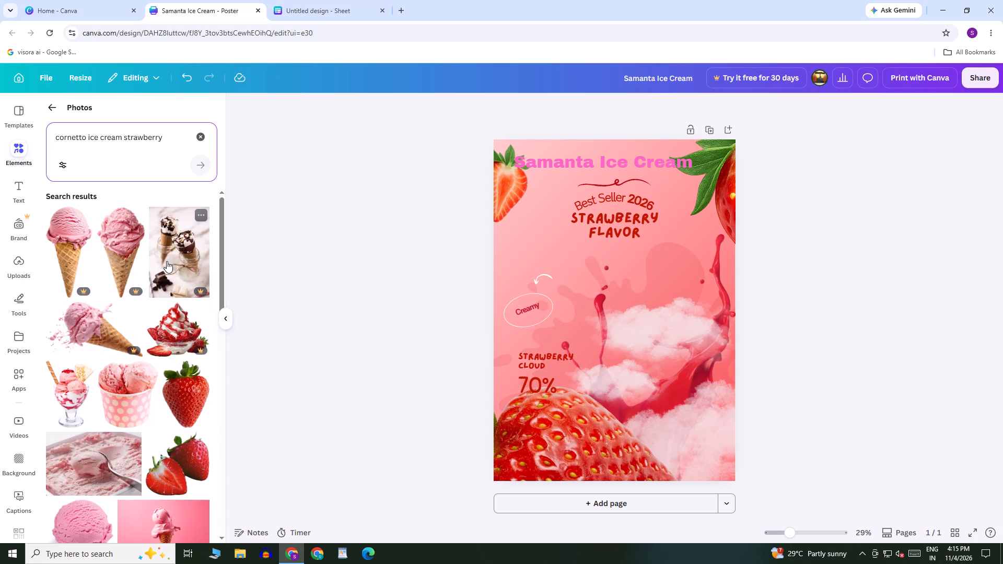
Examine the "cornetto ice cream strawberry" photo results for an ice cream image that suits the strawberry poster.
scroll(208, 272, "down", 2)
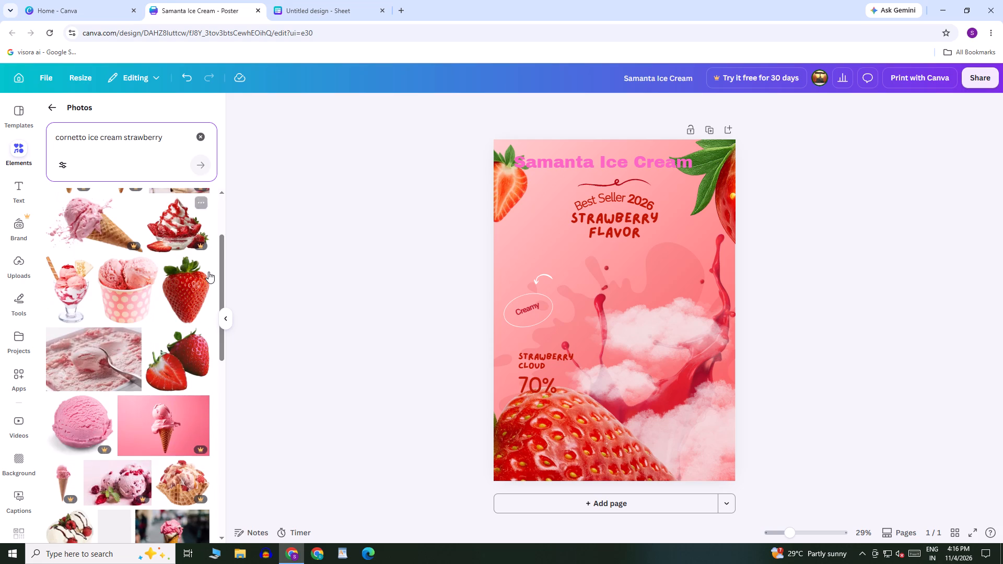
scroll(208, 272, "down", 1)
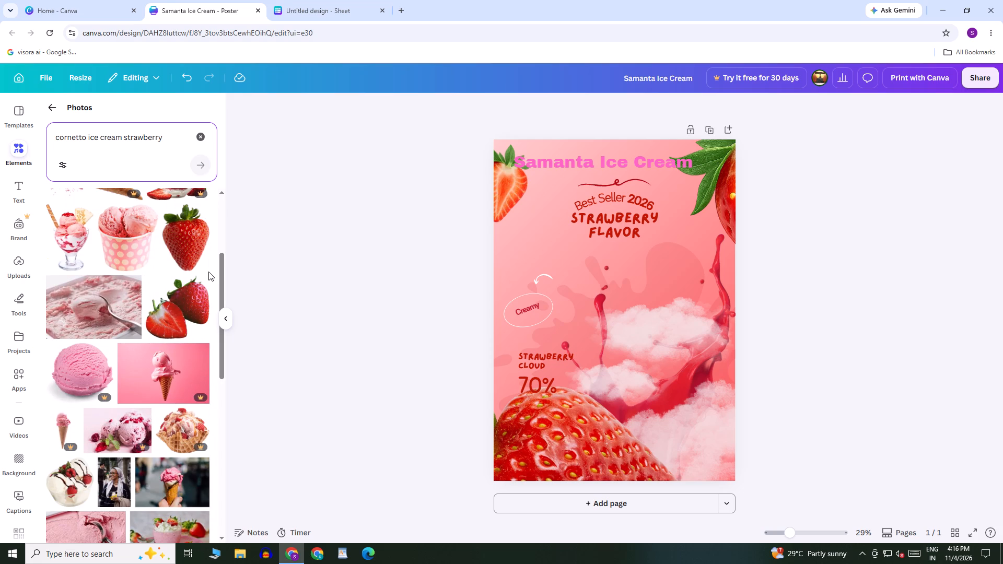
scroll(208, 272, "down", 2)
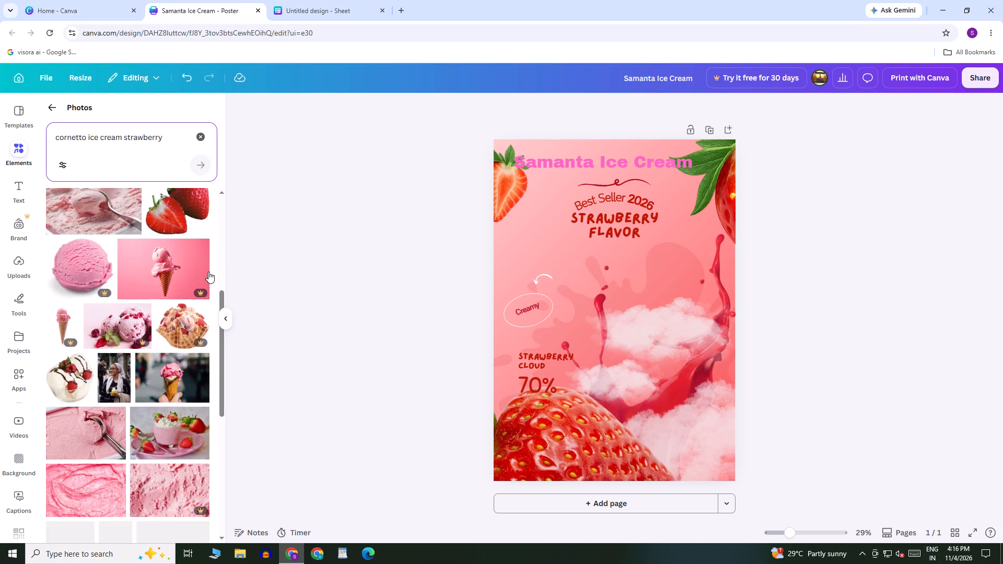
scroll(208, 272, "down", 3)
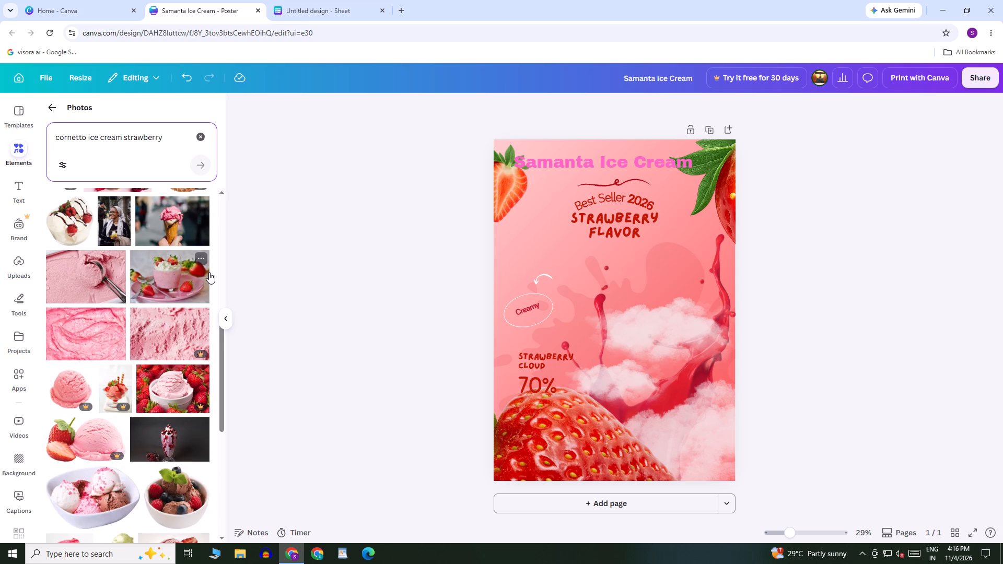
scroll(209, 272, "down", 3)
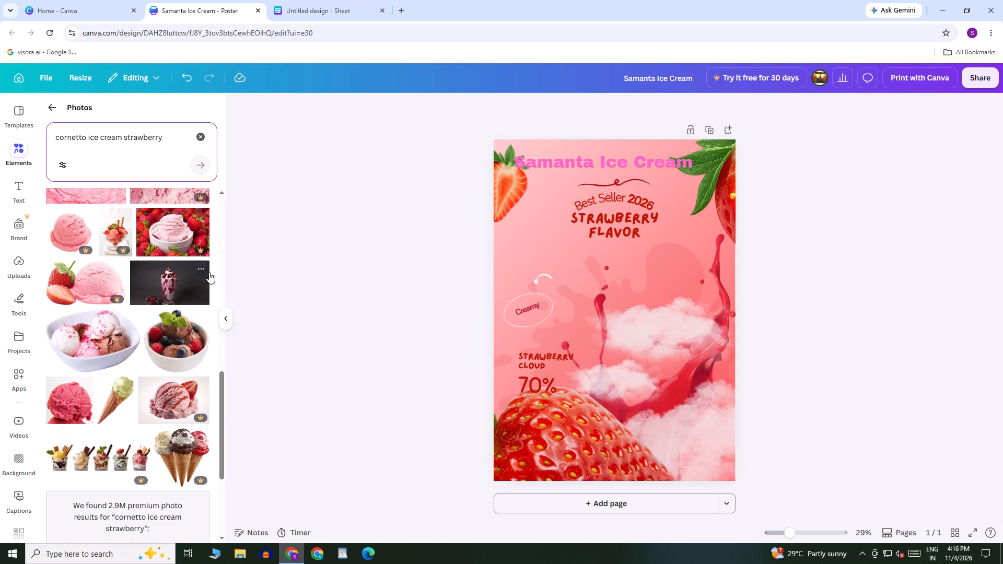
scroll(209, 272, "down", 6)
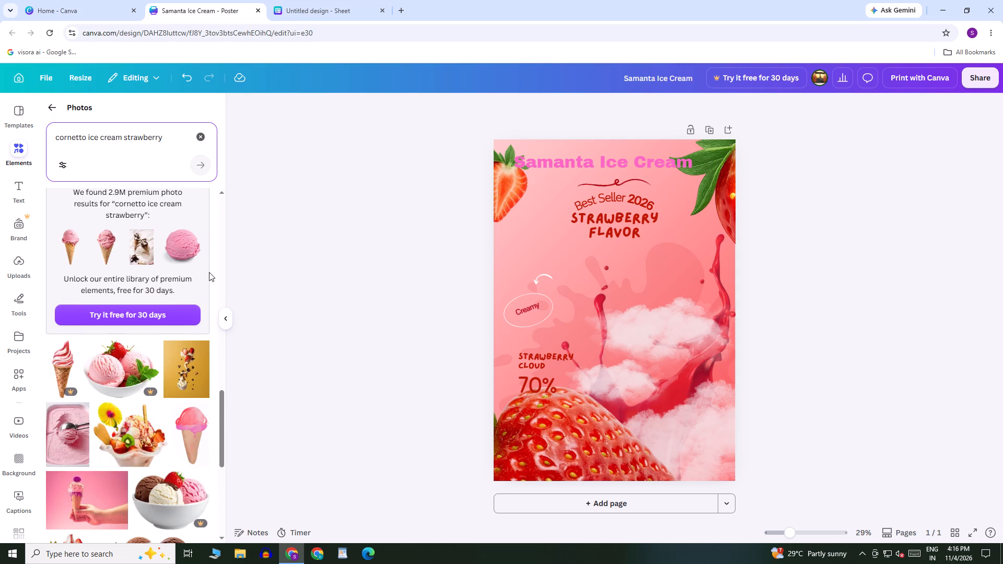
scroll(209, 272, "down", 3)
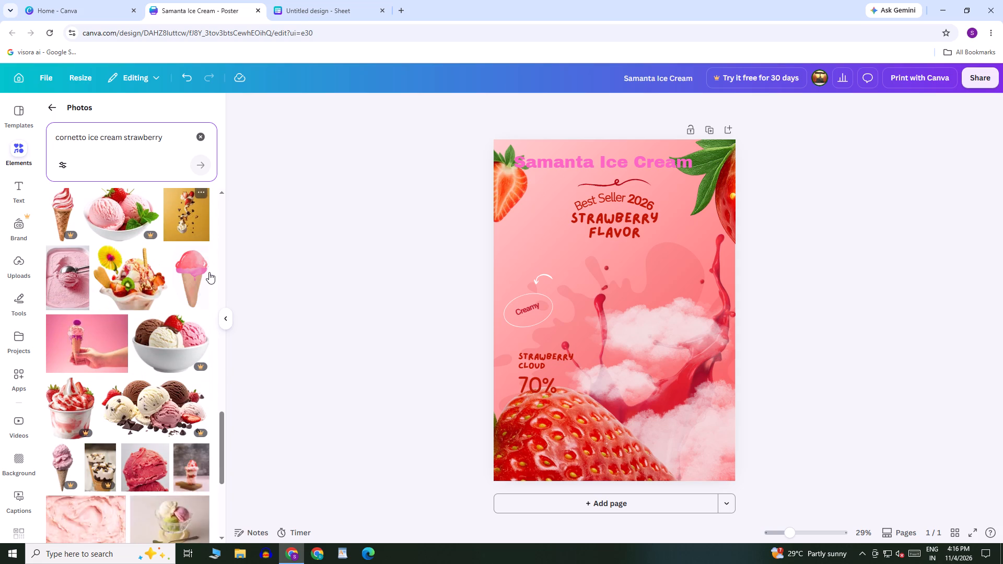
scroll(209, 272, "down", 6)
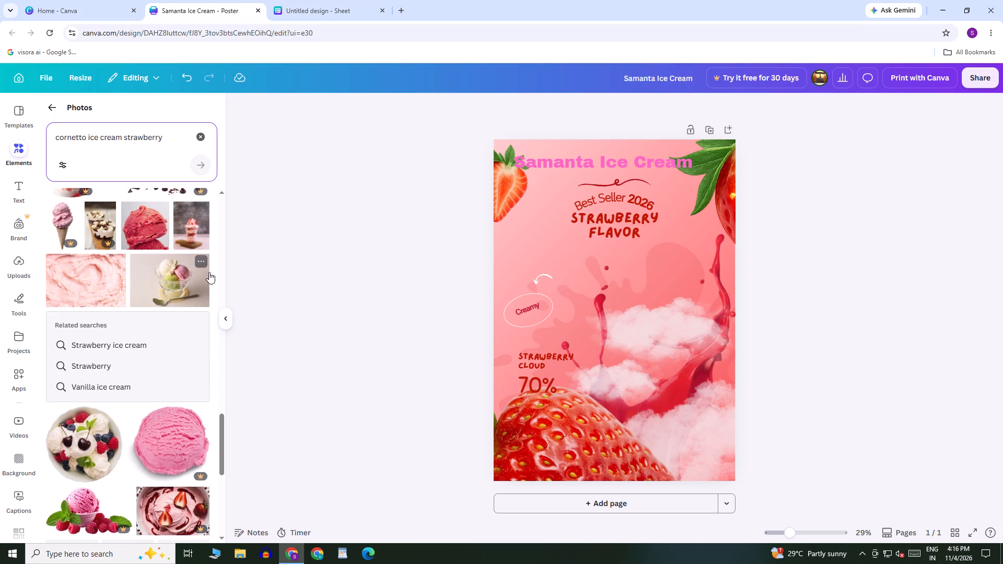
scroll(209, 272, "down", 8)
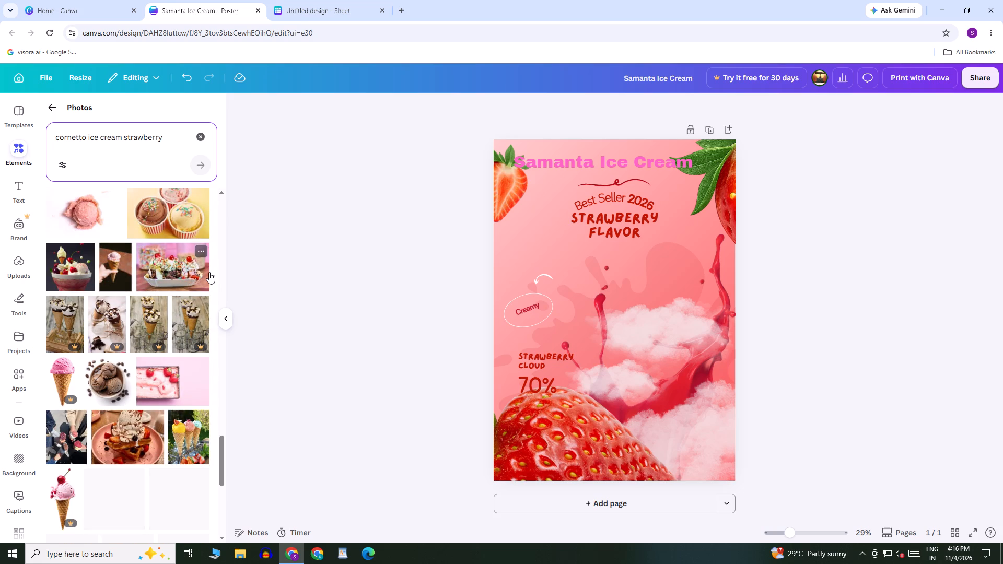
scroll(209, 272, "down", 5)
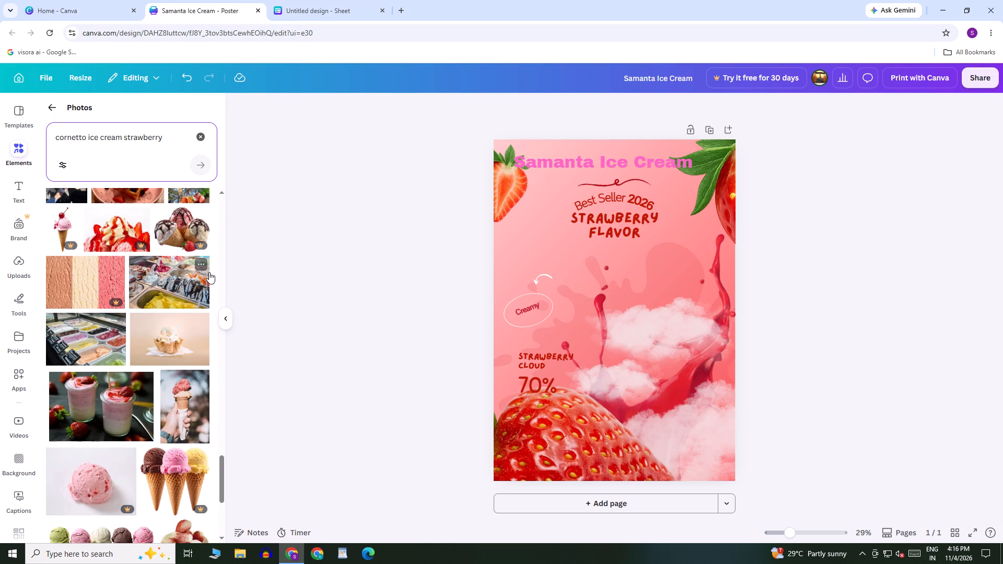
scroll(209, 272, "down", 7)
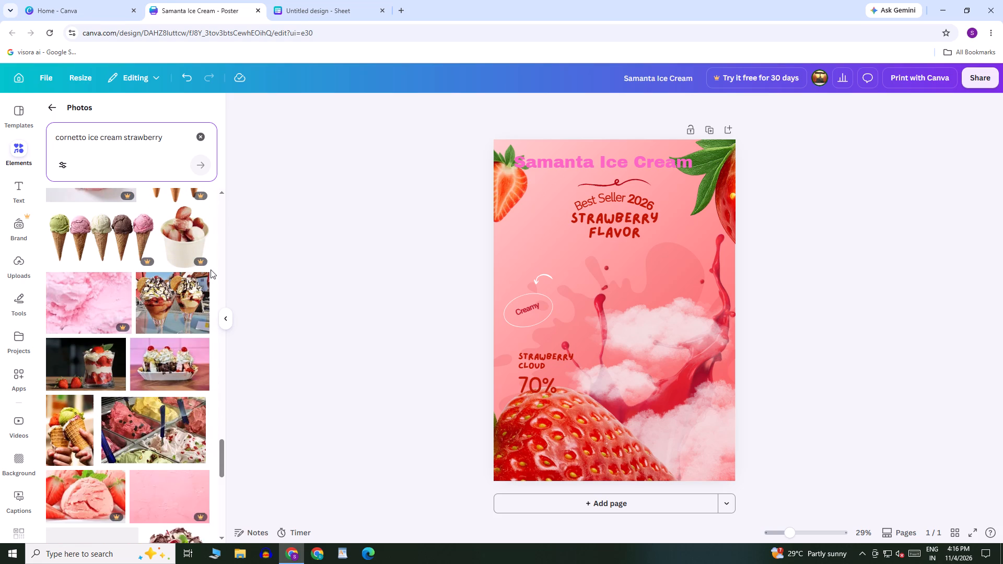
scroll(212, 269, "down", 9)
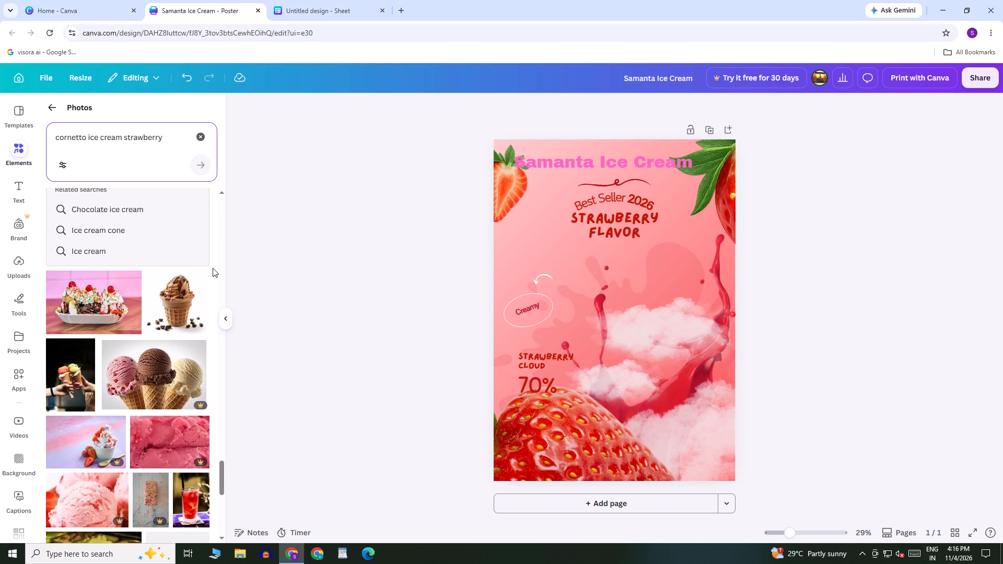
scroll(213, 268, "down", 9)
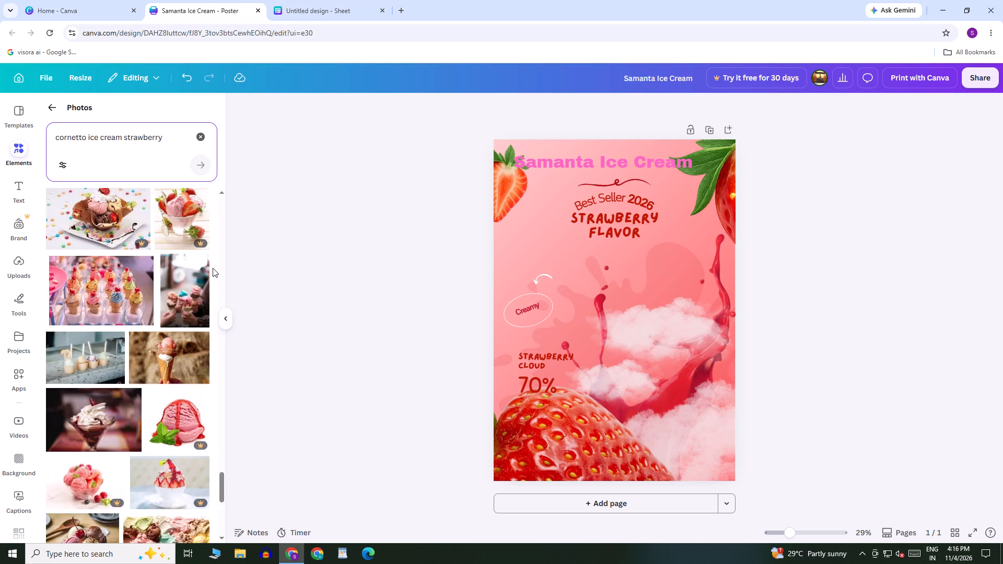
scroll(213, 268, "down", 6)
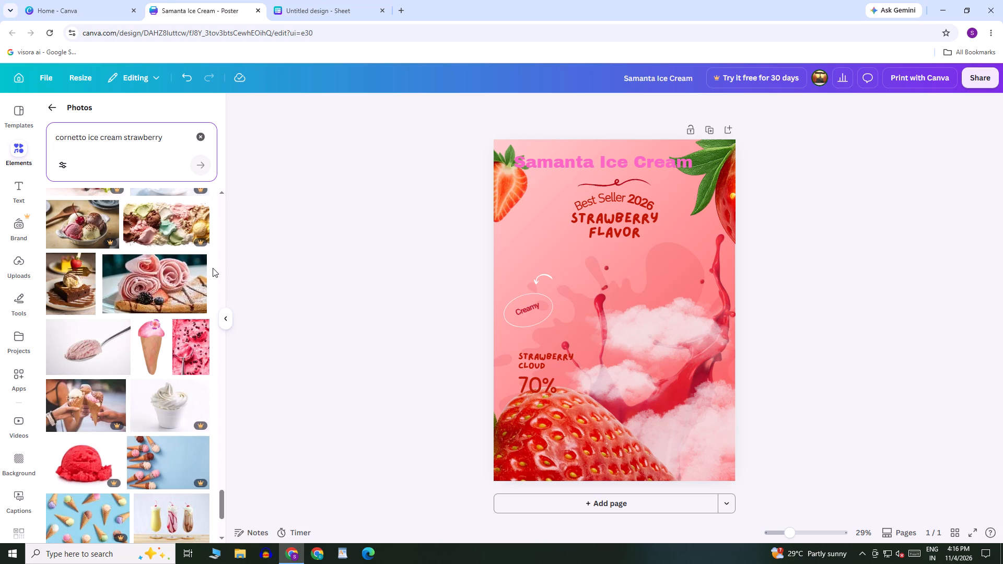
scroll(213, 268, "down", 4)
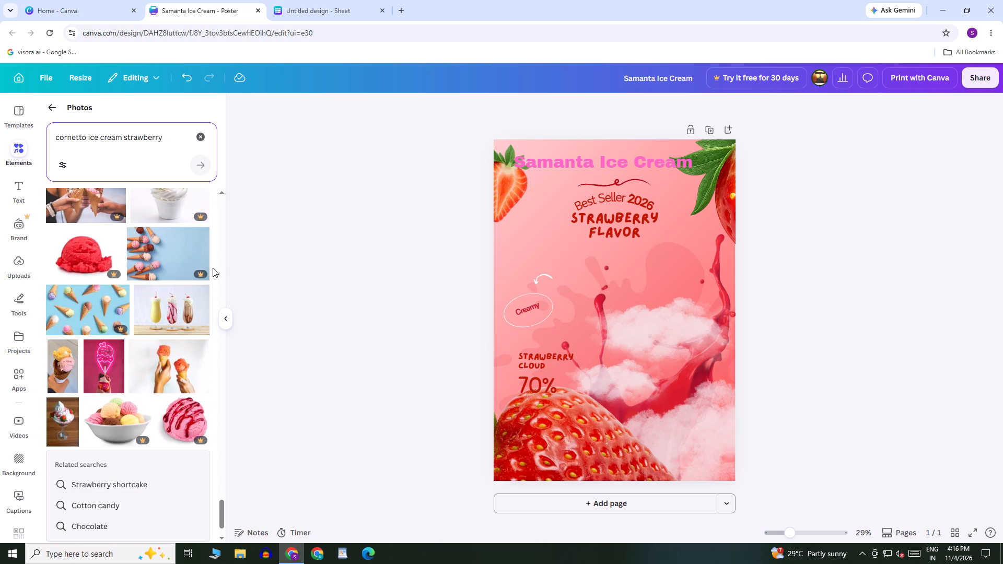
scroll(213, 268, "down", 6)
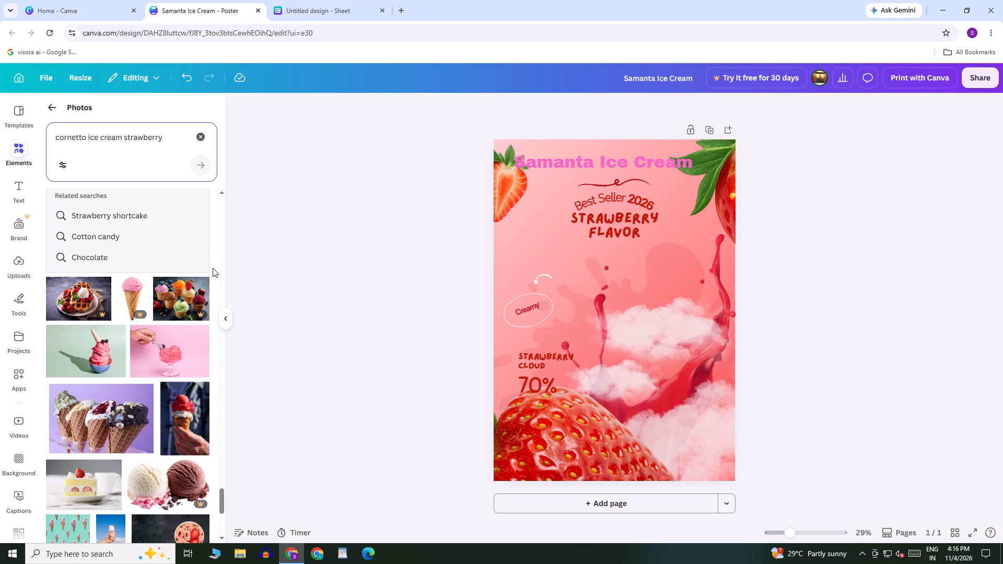
scroll(213, 268, "down", 8)
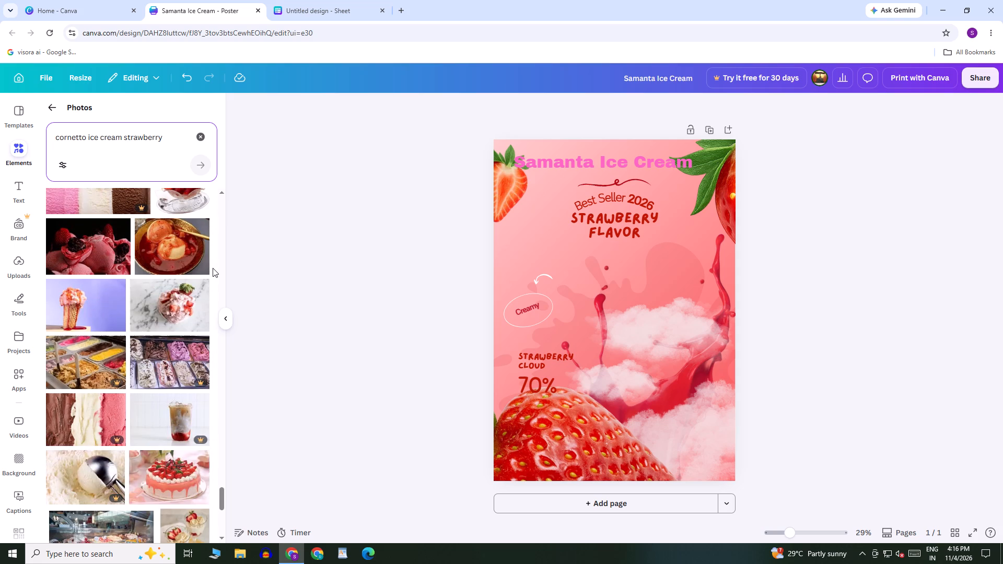
scroll(213, 268, "down", 6)
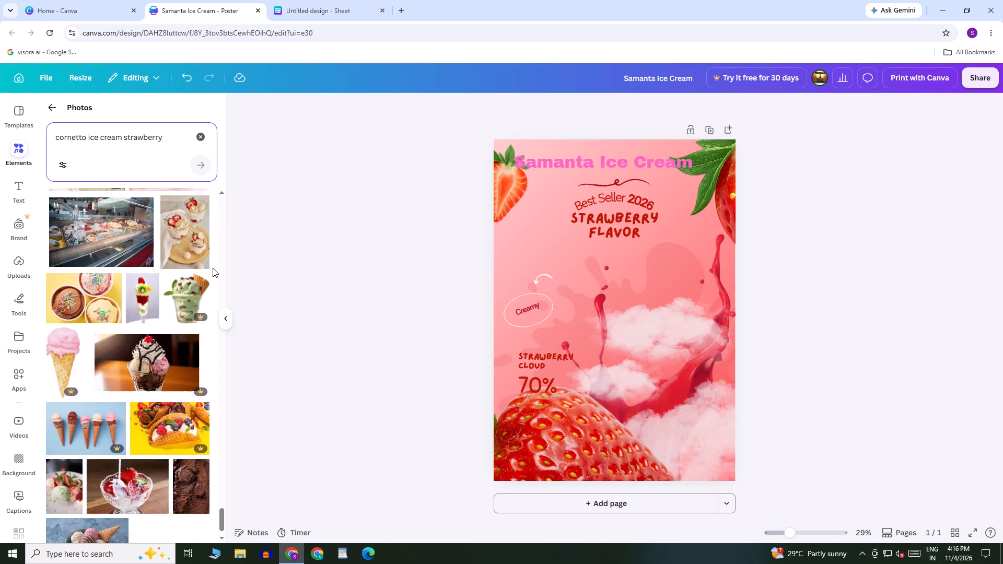
scroll(213, 268, "down", 8)
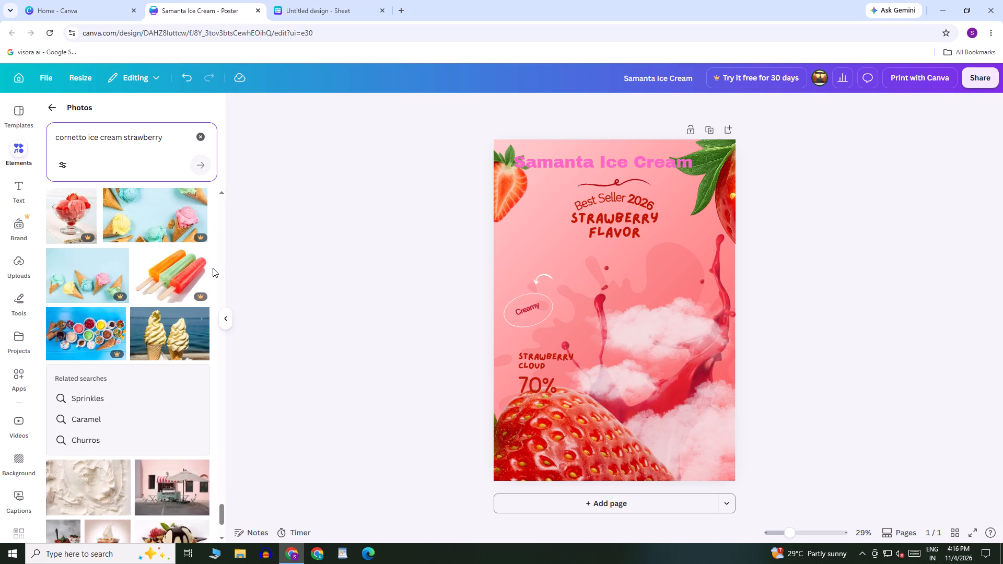
scroll(213, 268, "down", 6)
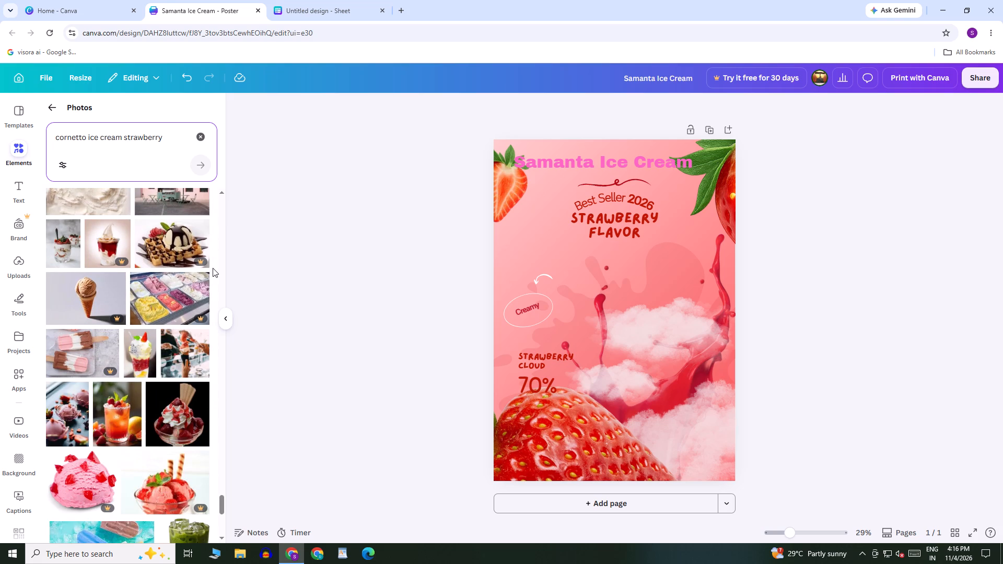
scroll(213, 268, "down", 9)
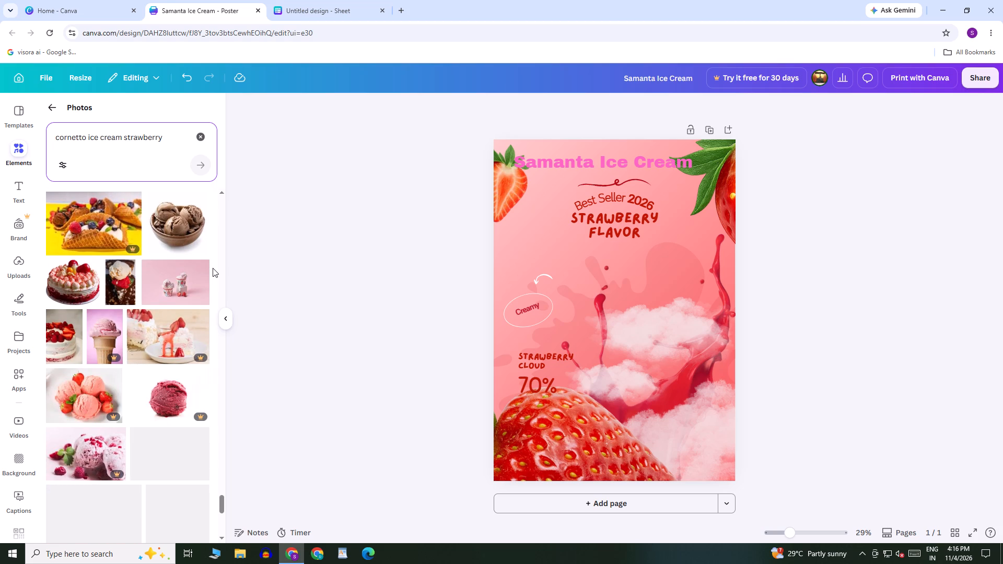
scroll(214, 268, "down", 3)
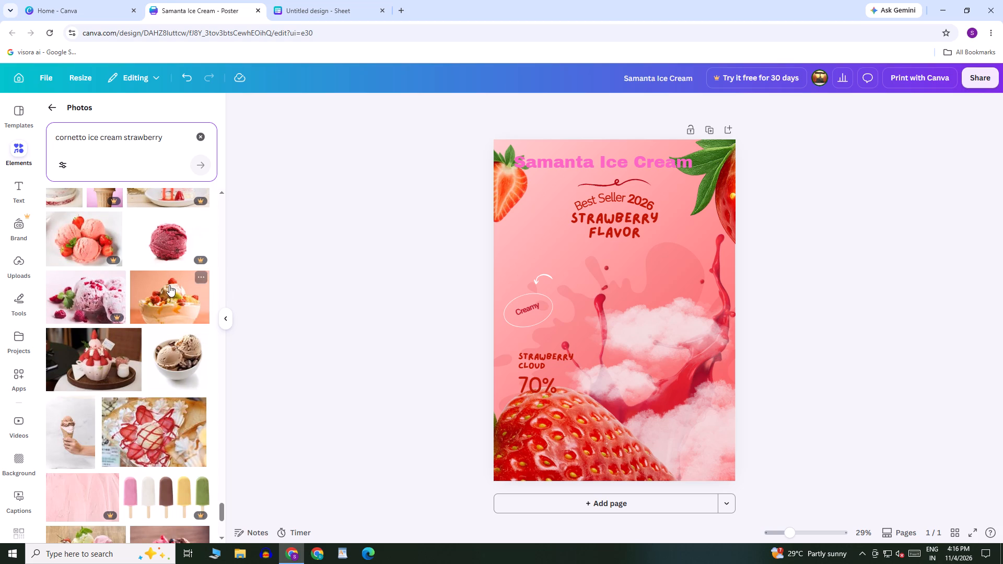
scroll(168, 286, "down", 2)
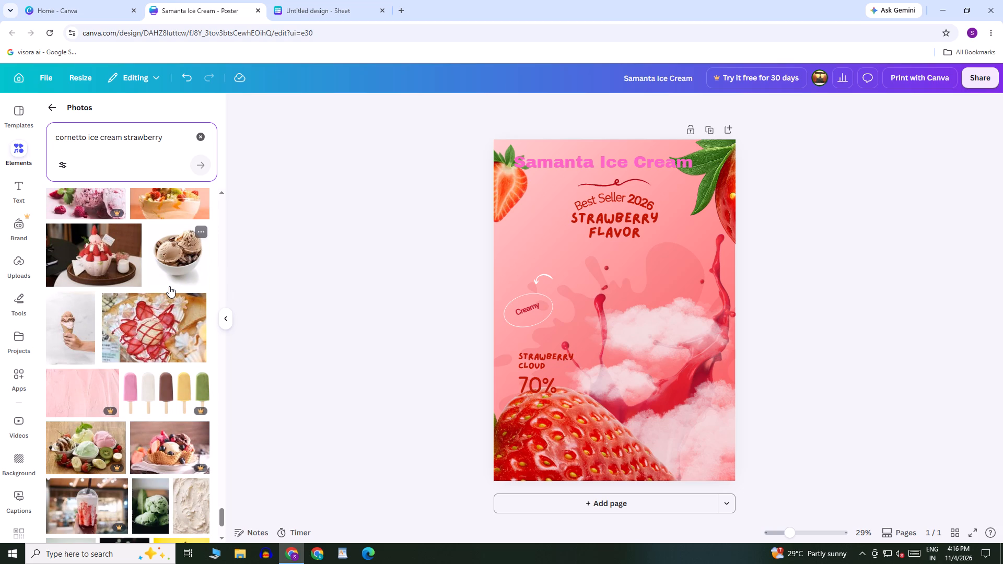
scroll(170, 287, "down", 2)
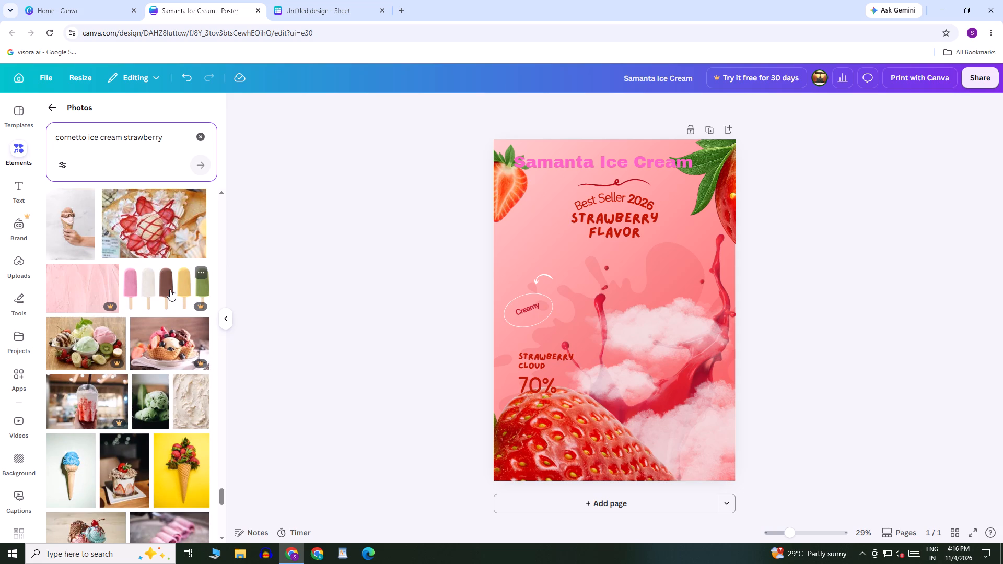
scroll(170, 289, "down", 6)
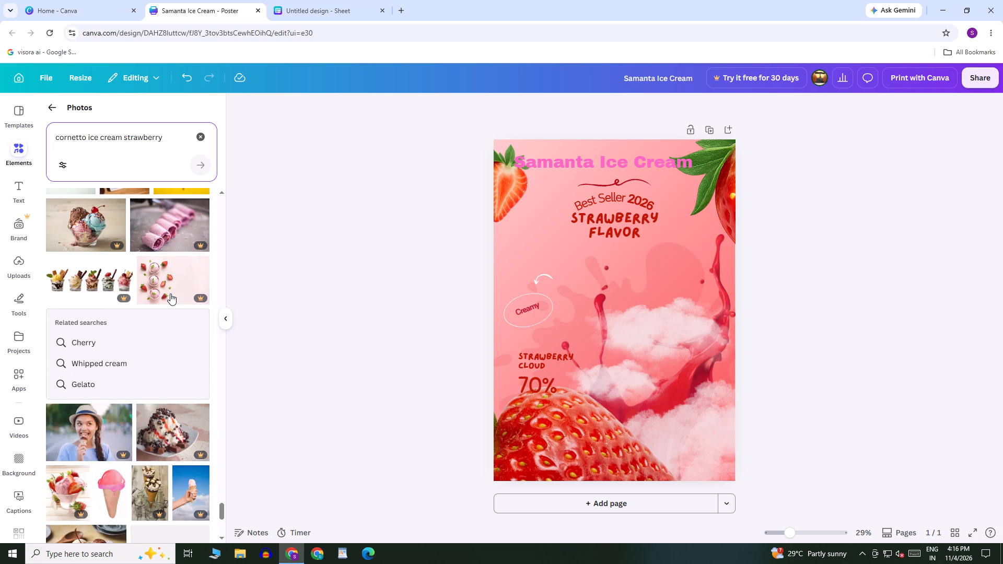
scroll(170, 293, "down", 4)
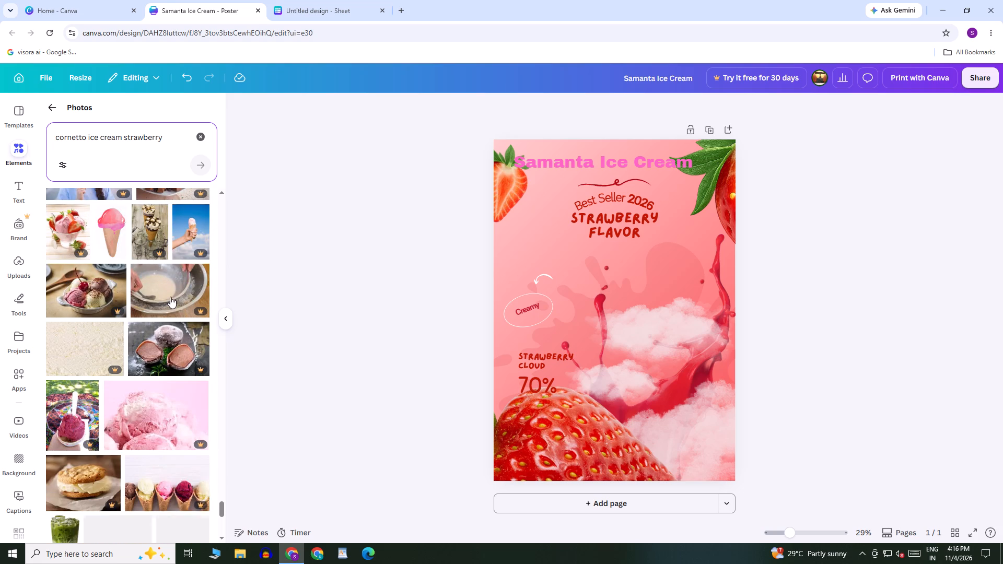
scroll(170, 297, "down", 2)
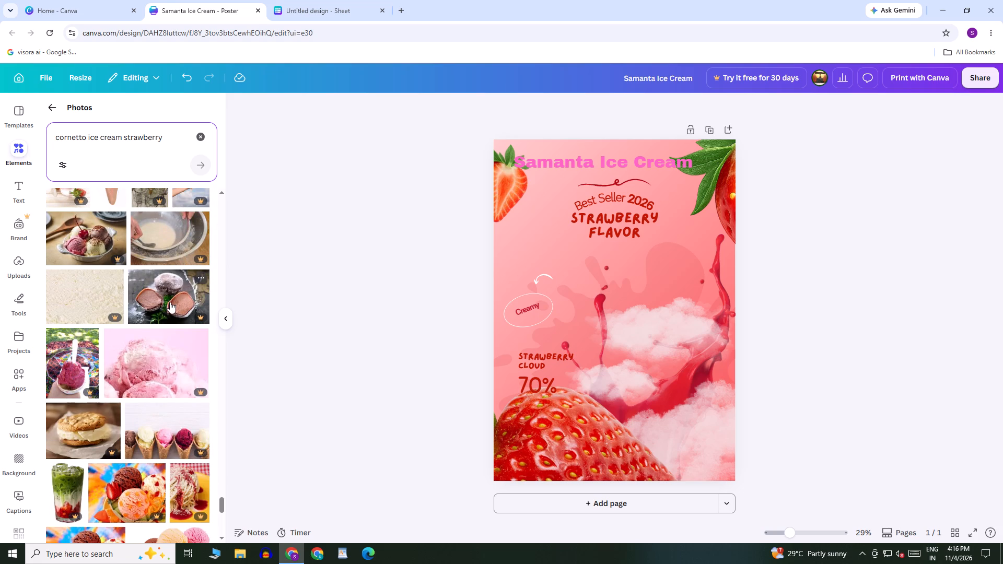
scroll(169, 305, "down", 4)
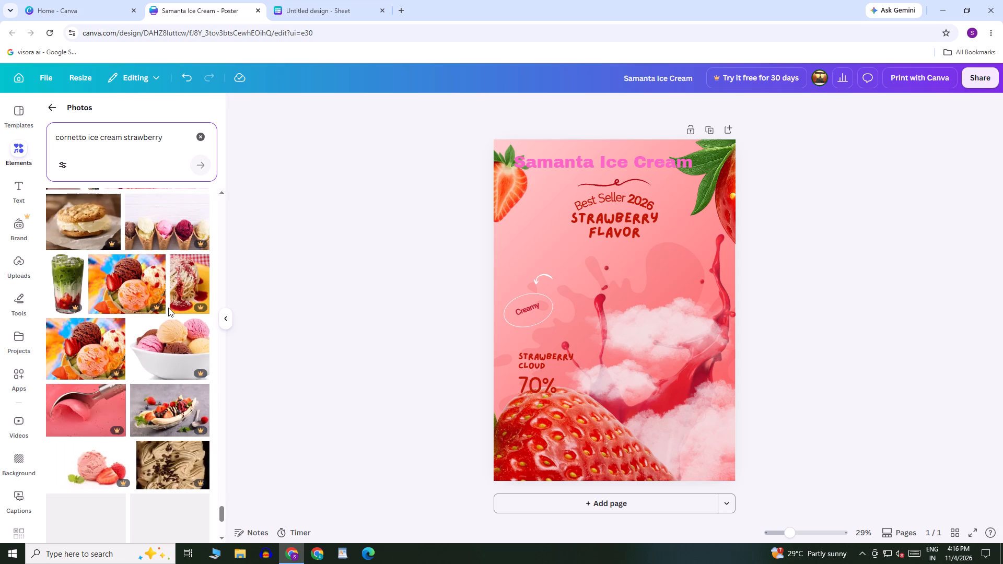
scroll(168, 309, "down", 3)
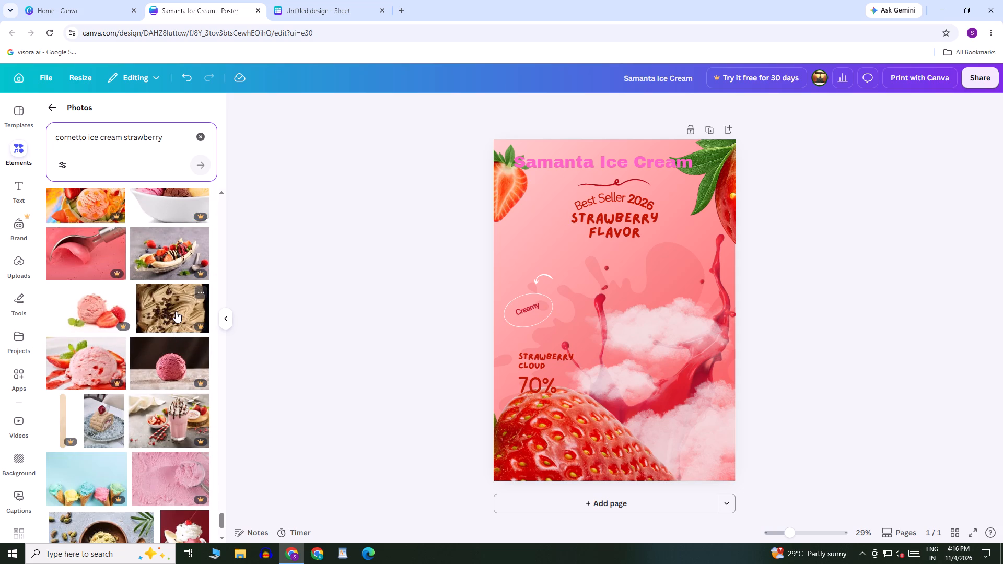
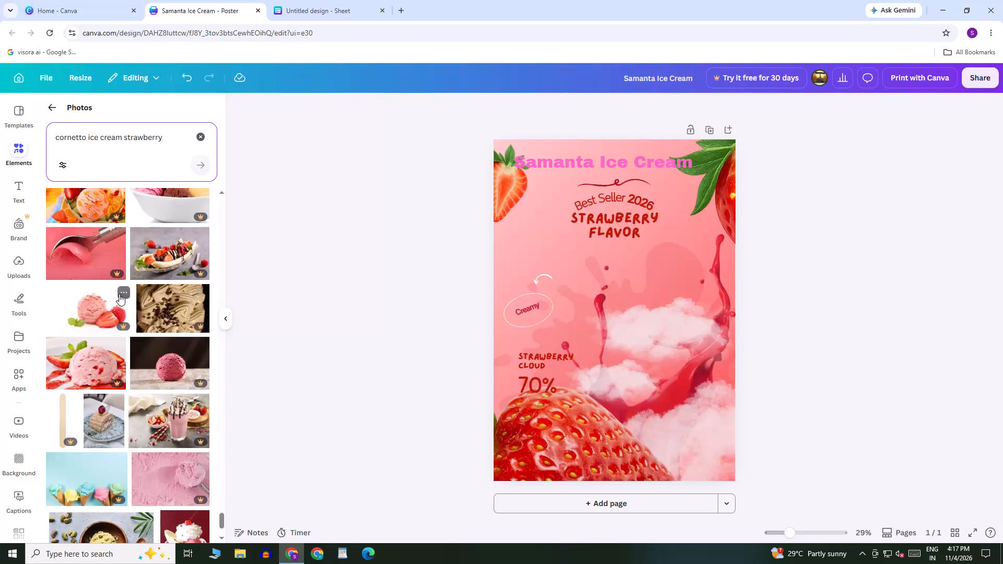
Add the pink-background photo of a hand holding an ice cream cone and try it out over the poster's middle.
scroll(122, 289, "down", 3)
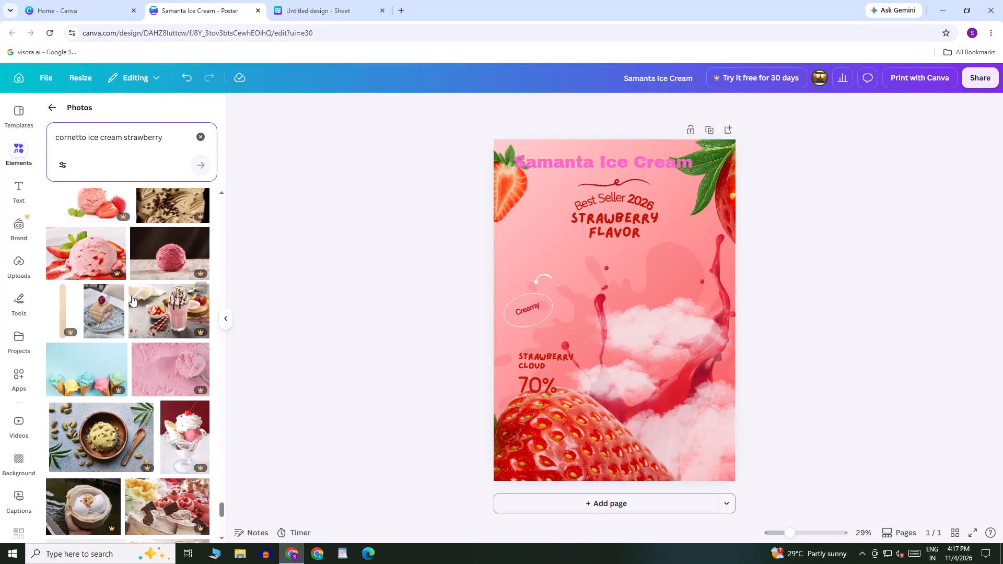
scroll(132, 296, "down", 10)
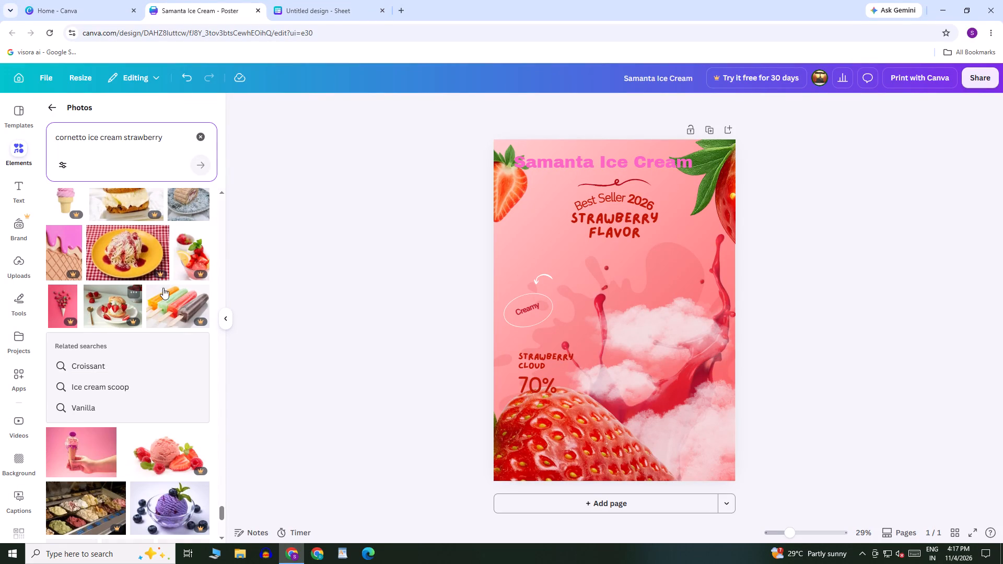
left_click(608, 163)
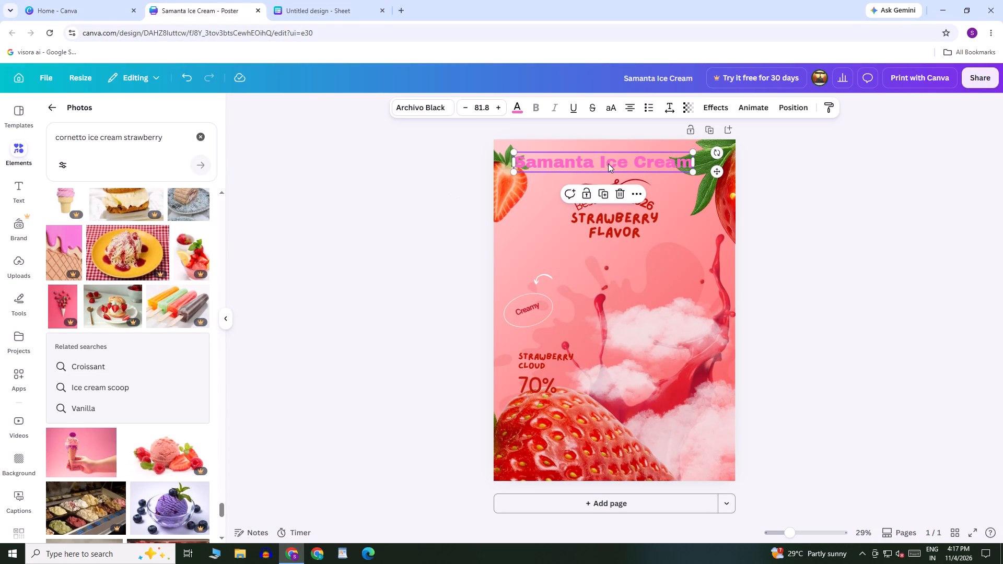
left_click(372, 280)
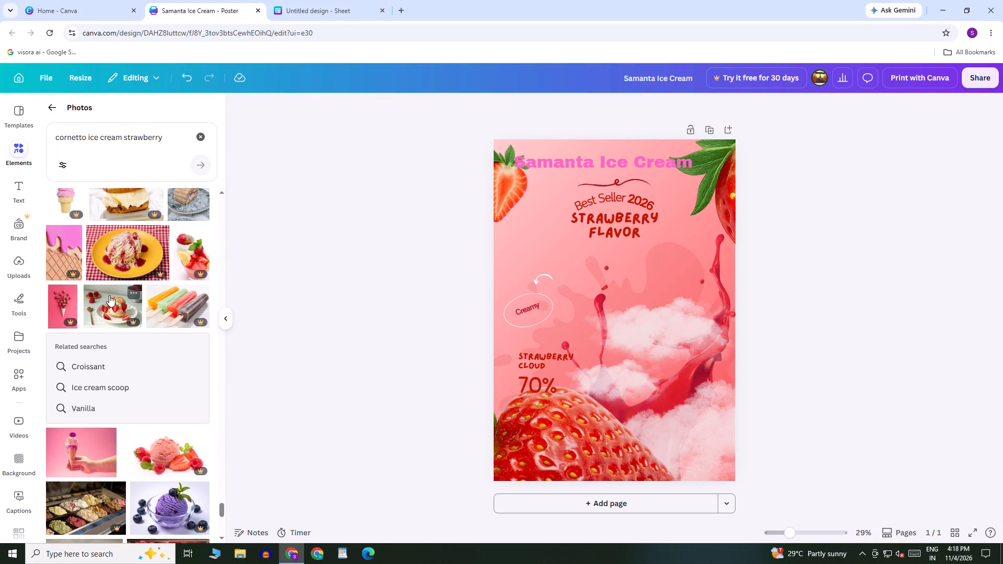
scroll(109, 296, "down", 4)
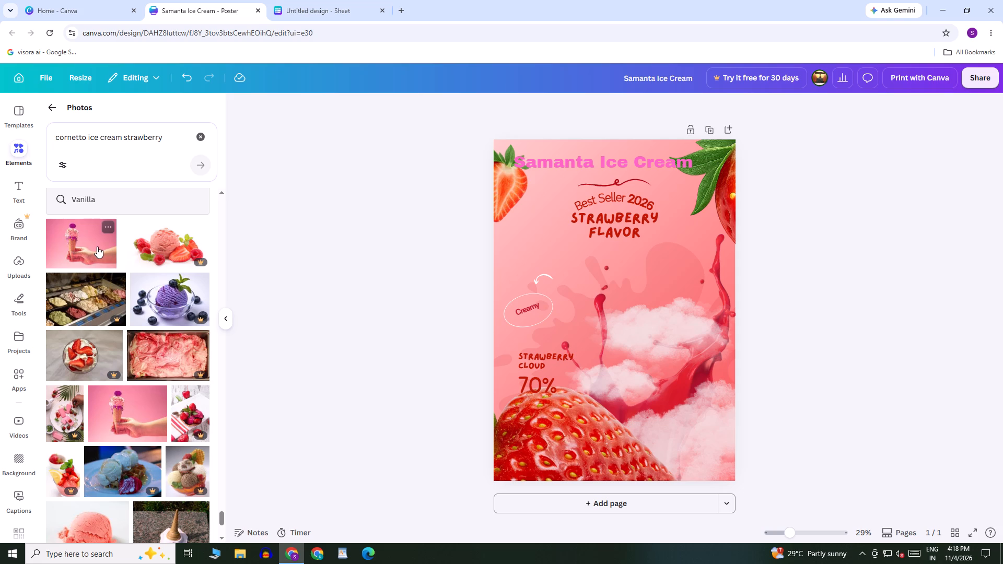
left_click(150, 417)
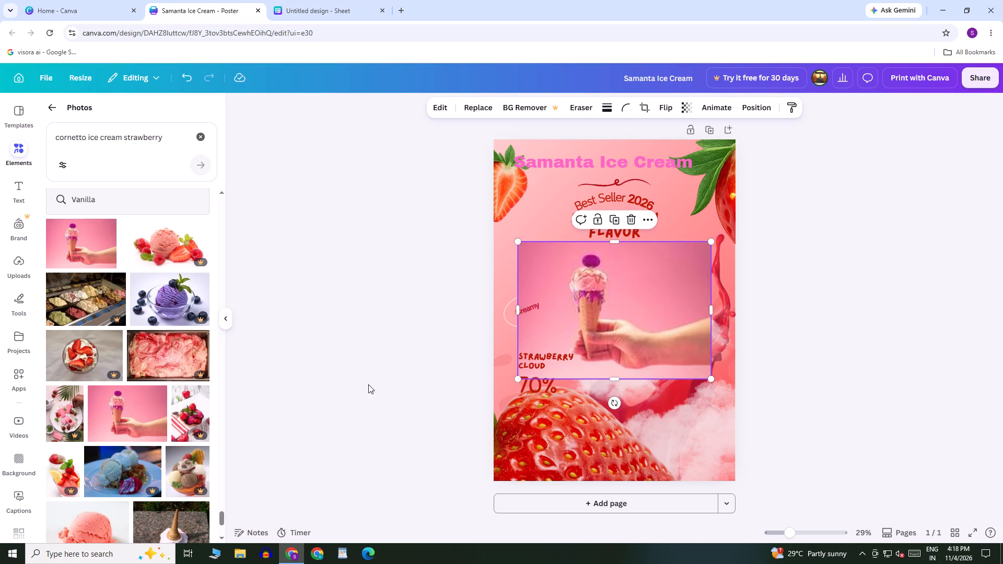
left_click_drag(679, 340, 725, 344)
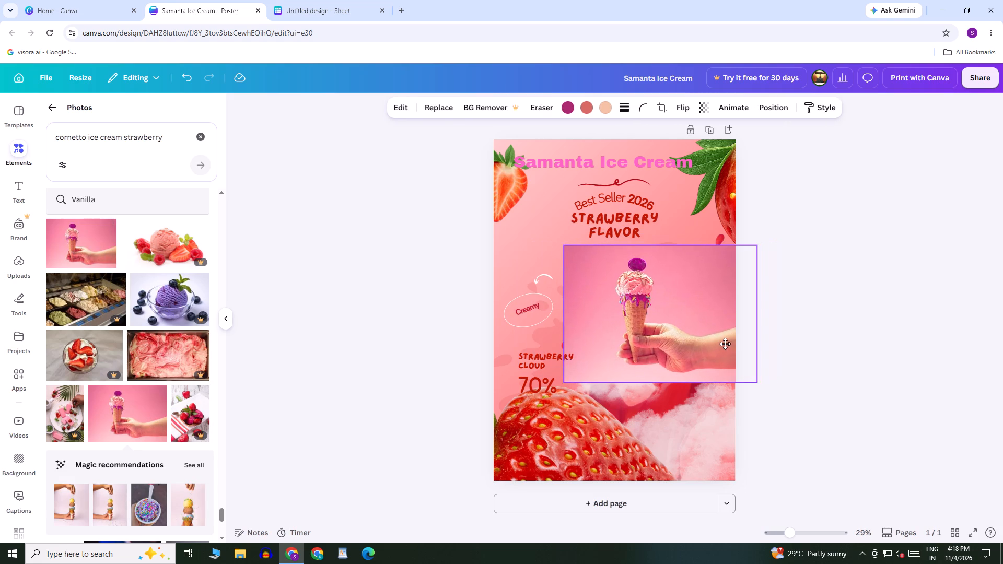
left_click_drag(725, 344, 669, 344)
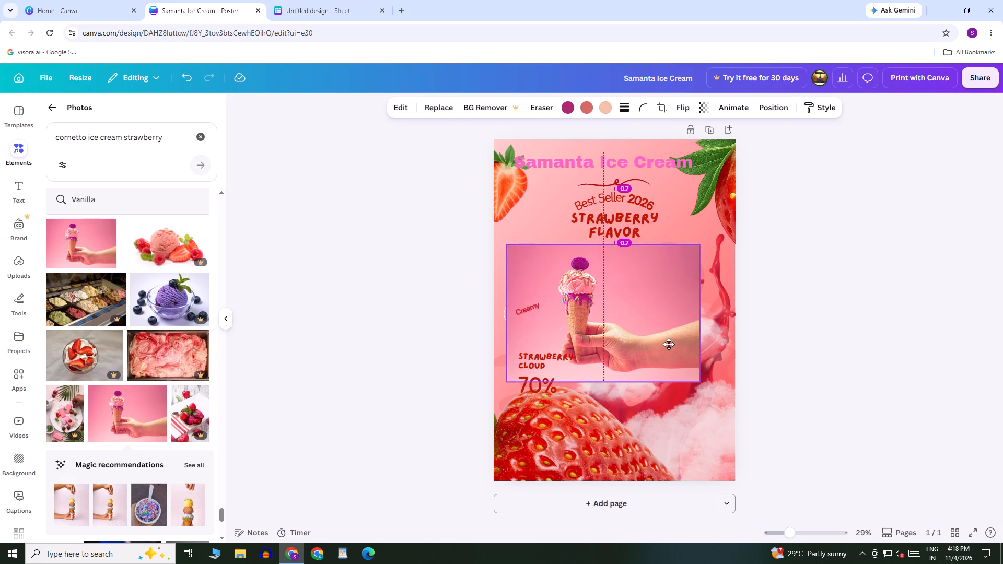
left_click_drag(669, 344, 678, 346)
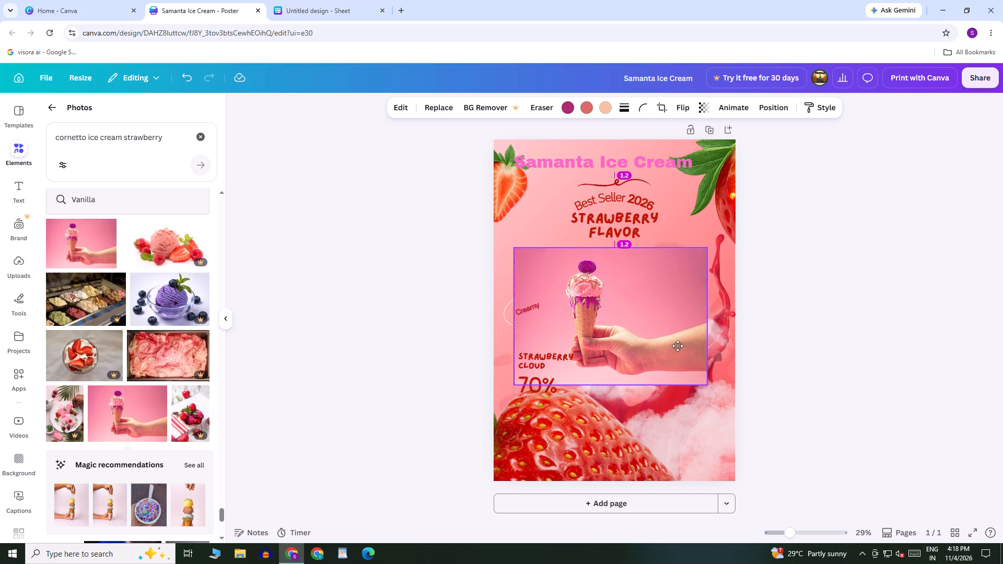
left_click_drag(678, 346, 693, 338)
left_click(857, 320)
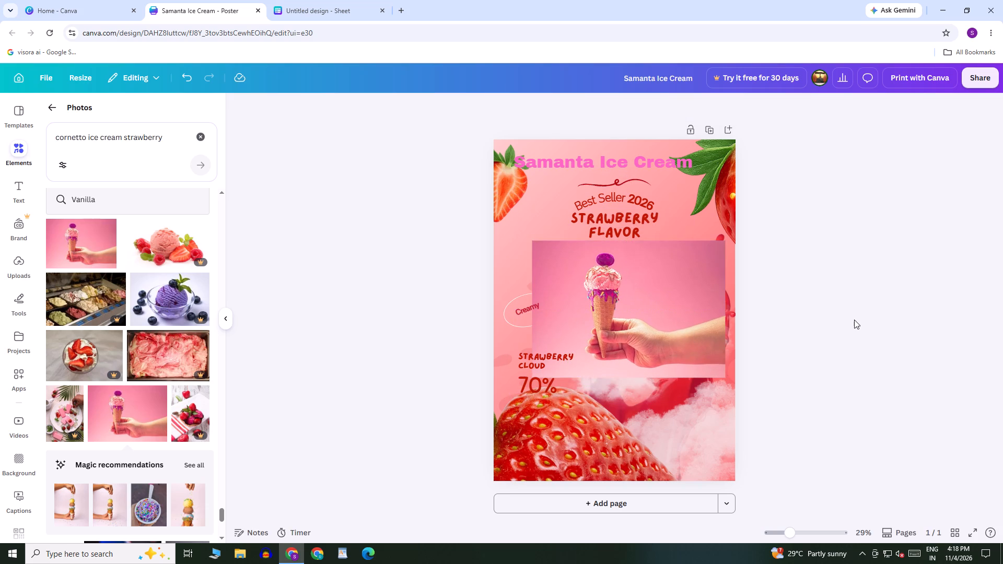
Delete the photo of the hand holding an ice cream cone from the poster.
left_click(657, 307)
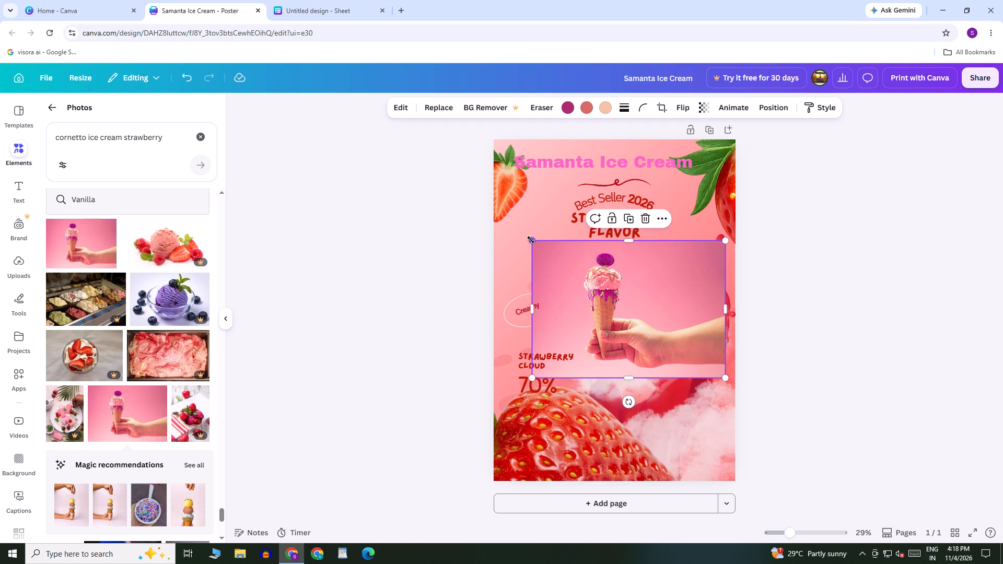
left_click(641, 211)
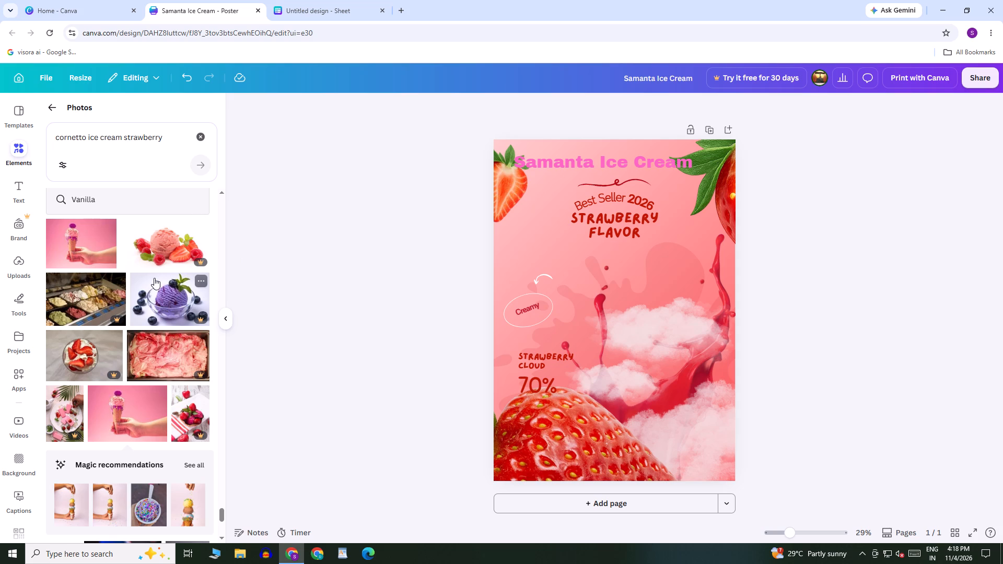
Examine more of the "cornetto ice cream strawberry" photo results for another cone image that suits the poster.
scroll(163, 281, "down", 7)
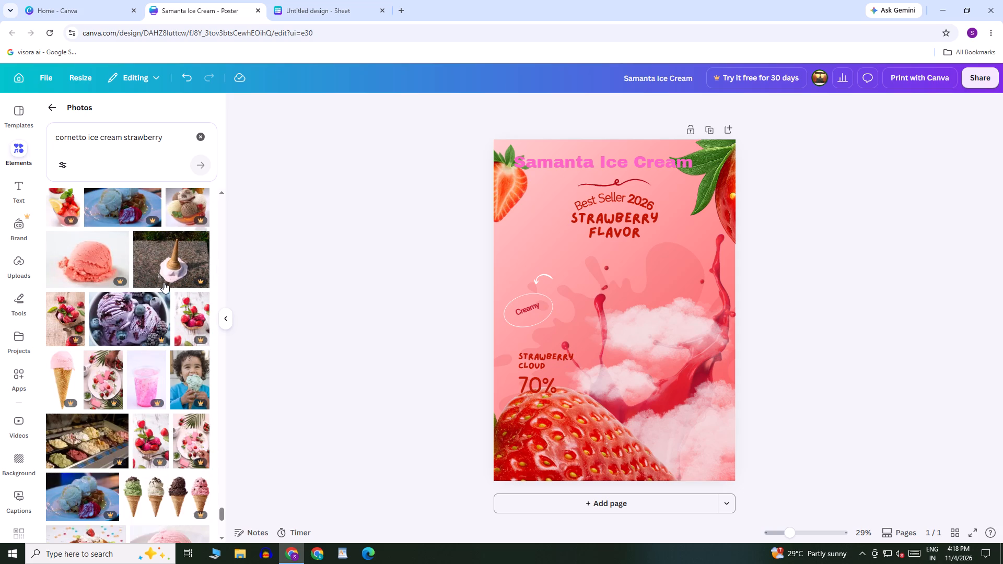
scroll(164, 282, "up", 1)
scroll(164, 282, "down", 6)
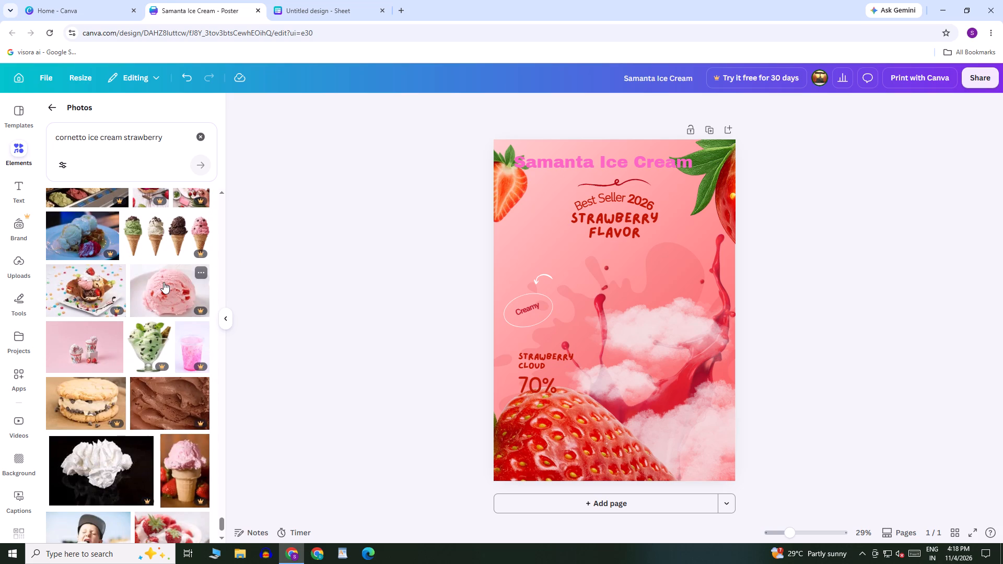
scroll(164, 282, "down", 4)
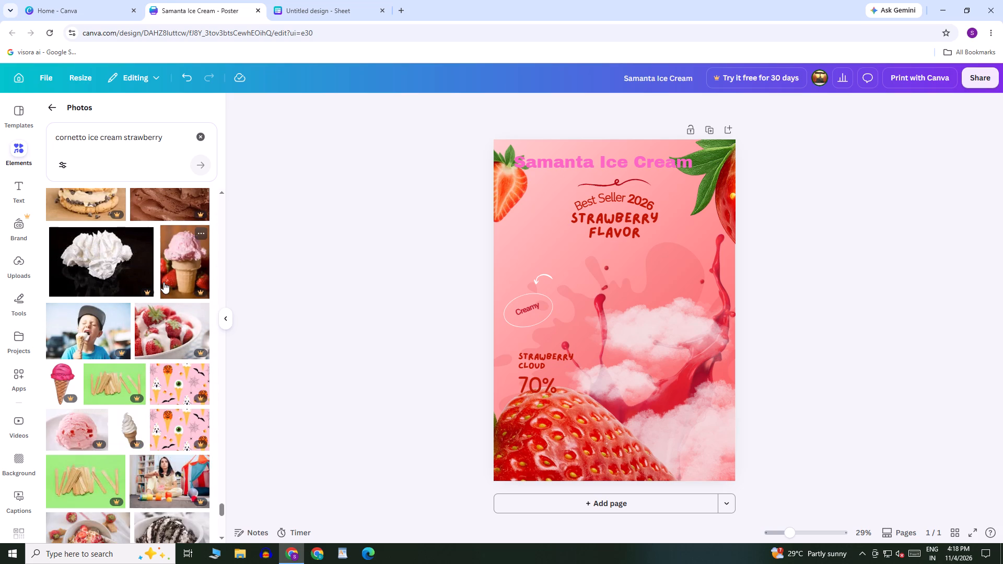
scroll(164, 282, "down", 4)
scroll(164, 282, "up", 17)
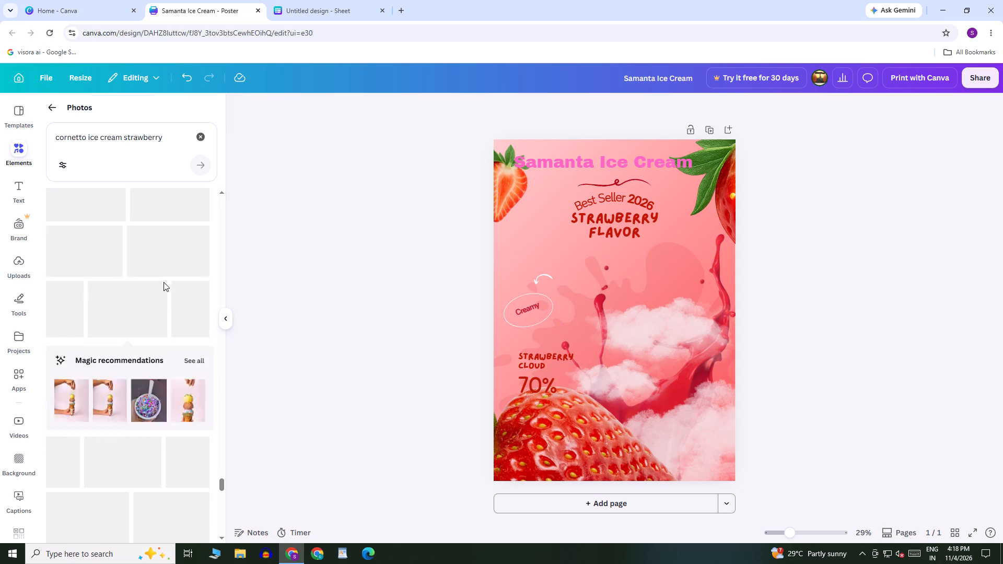
scroll(164, 282, "up", 3)
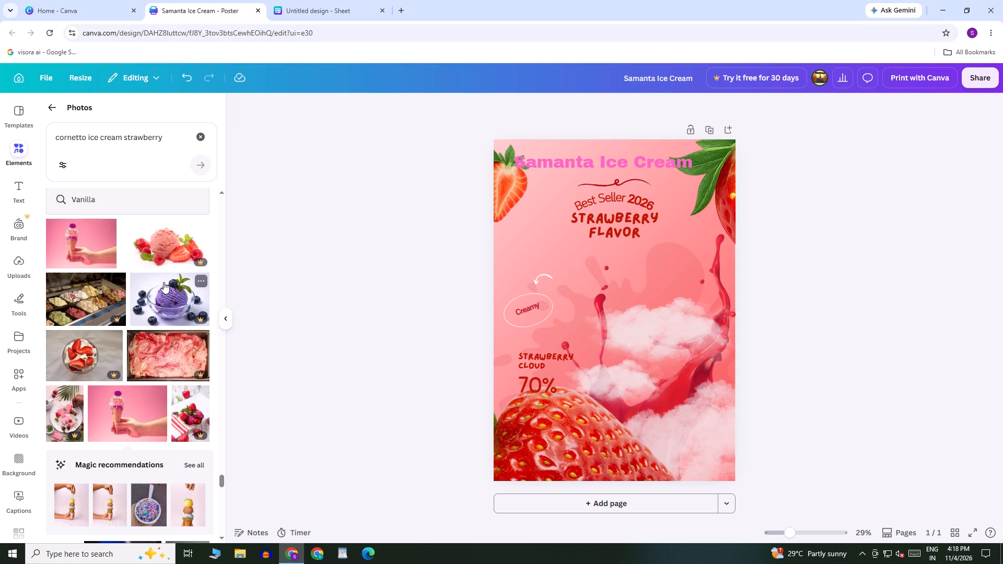
scroll(164, 282, "up", 6)
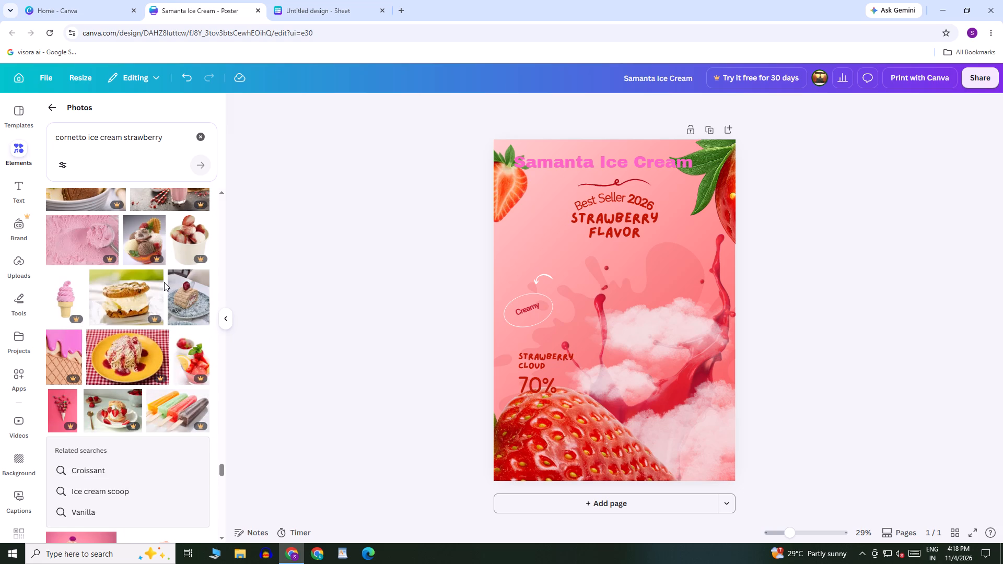
scroll(164, 282, "up", 6)
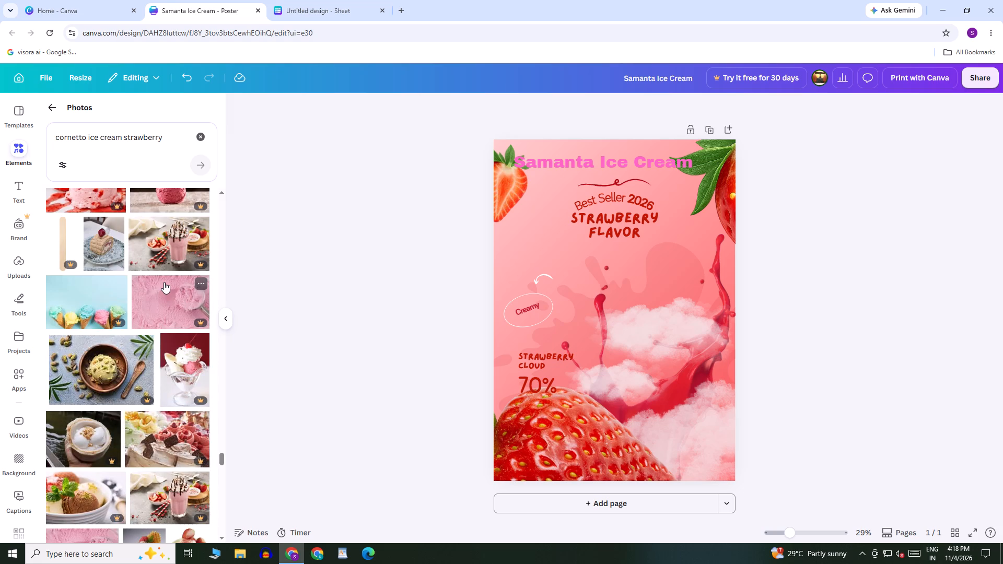
scroll(164, 282, "up", 5)
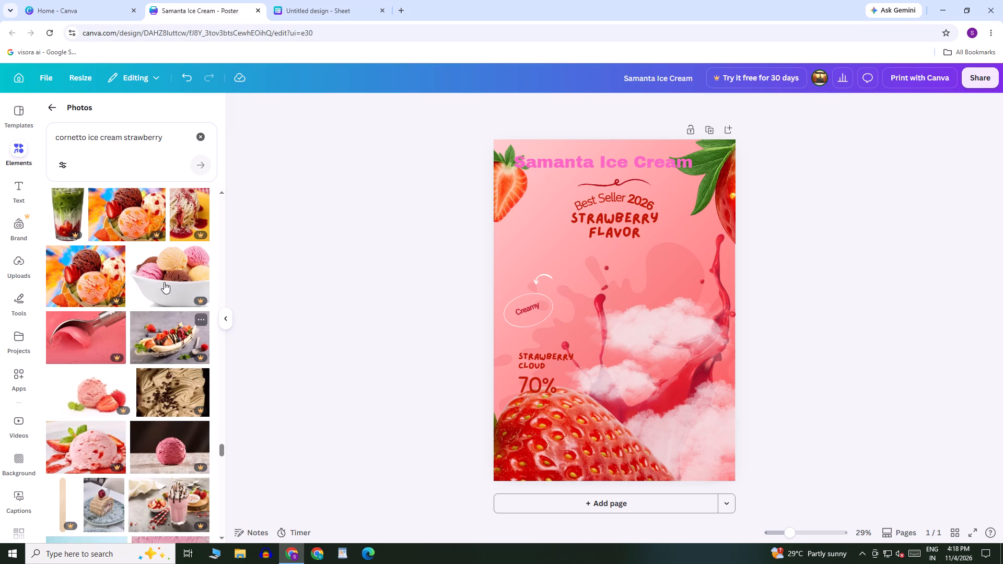
scroll(165, 283, "up", 3)
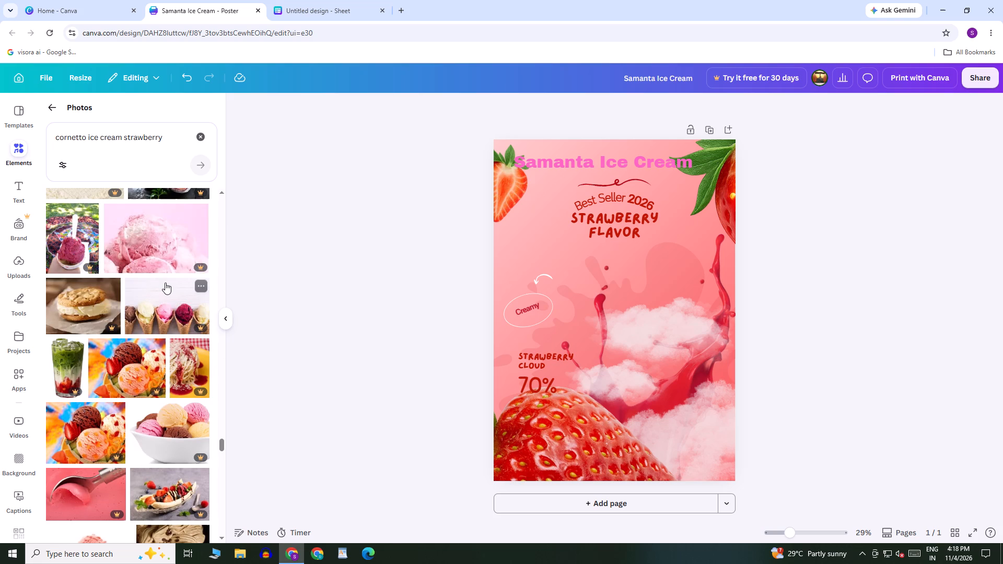
scroll(165, 283, "up", 6)
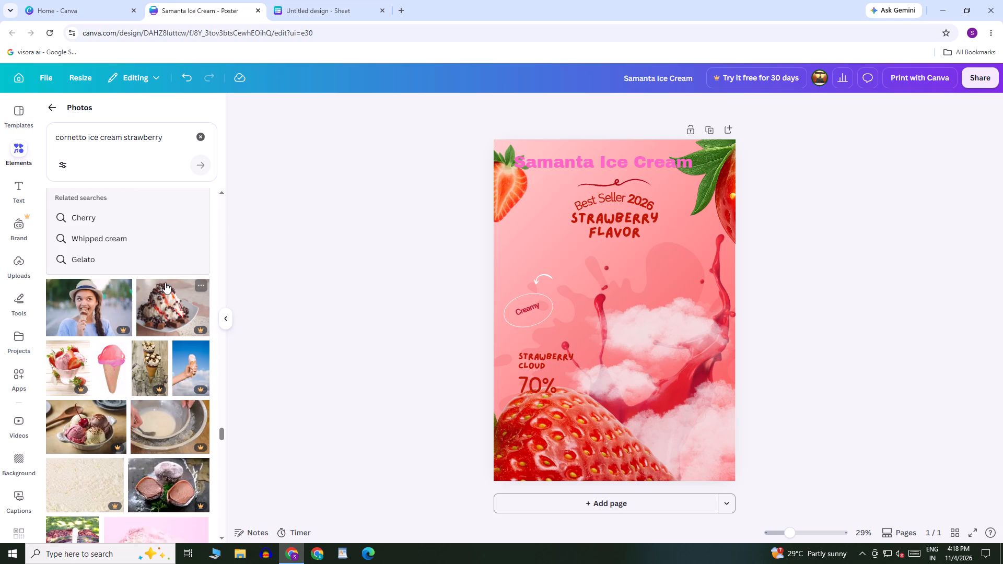
scroll(165, 283, "up", 6)
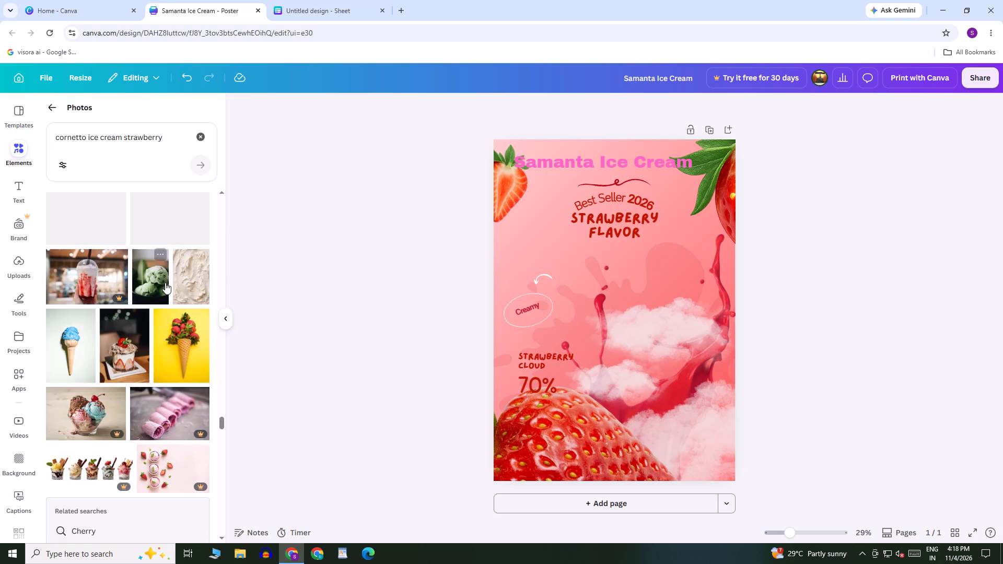
Add the yellow-background photo of a strawberry-filled waffle cone and position it over the poster's middle, below the heading.
left_click(193, 331)
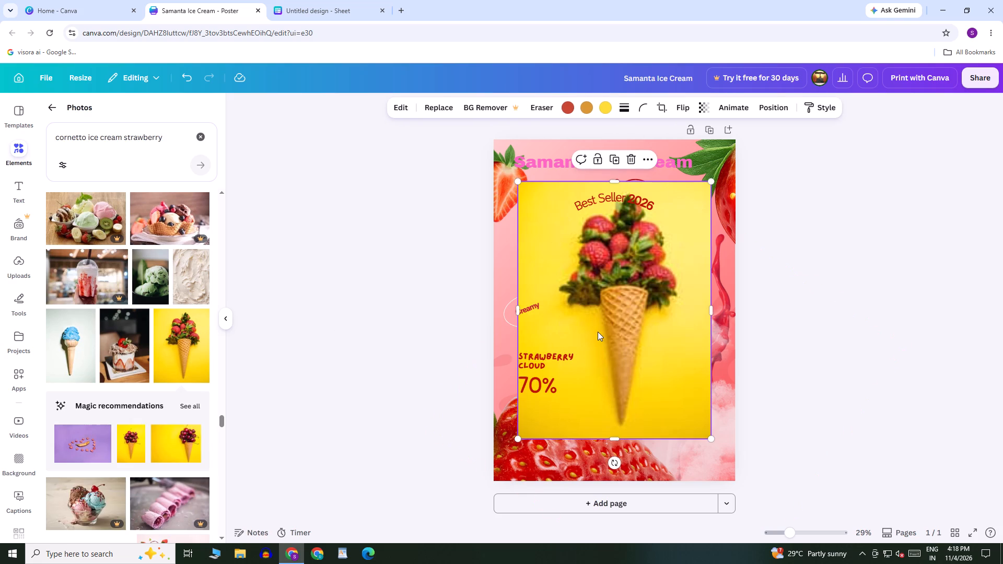
left_click_drag(617, 337, 630, 349)
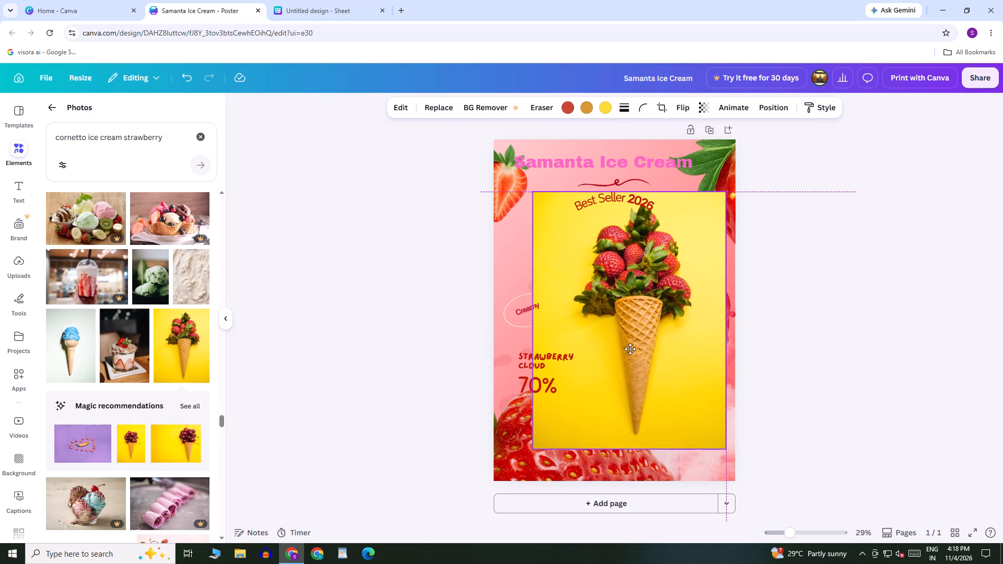
left_click_drag(630, 349, 628, 349)
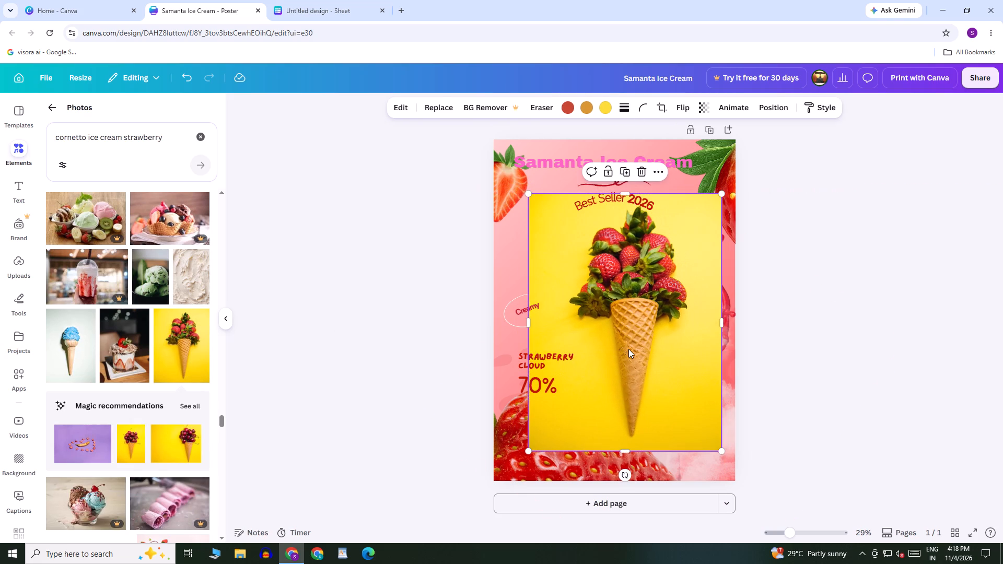
left_click(600, 355)
left_click(610, 290)
left_click(656, 173)
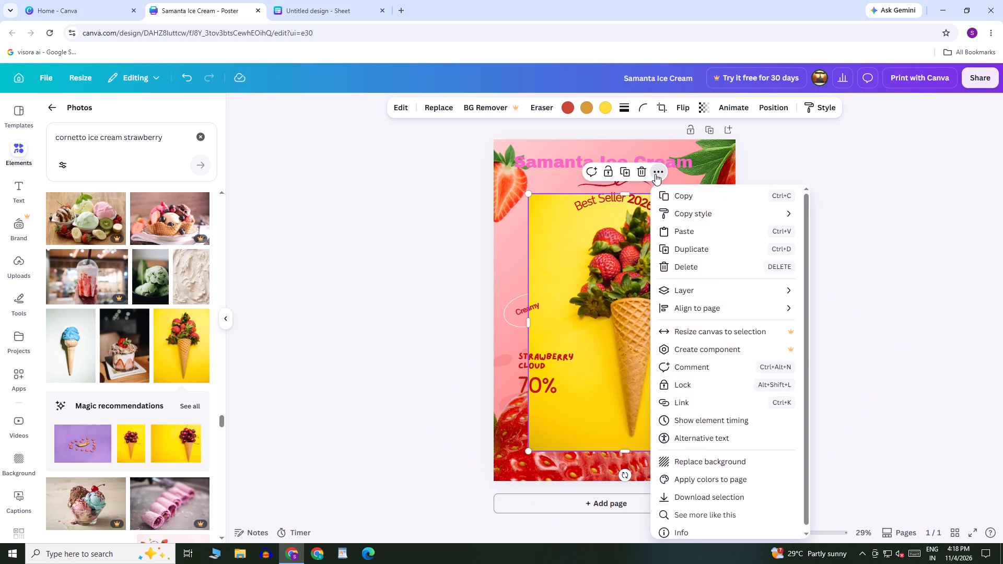
left_click(881, 197)
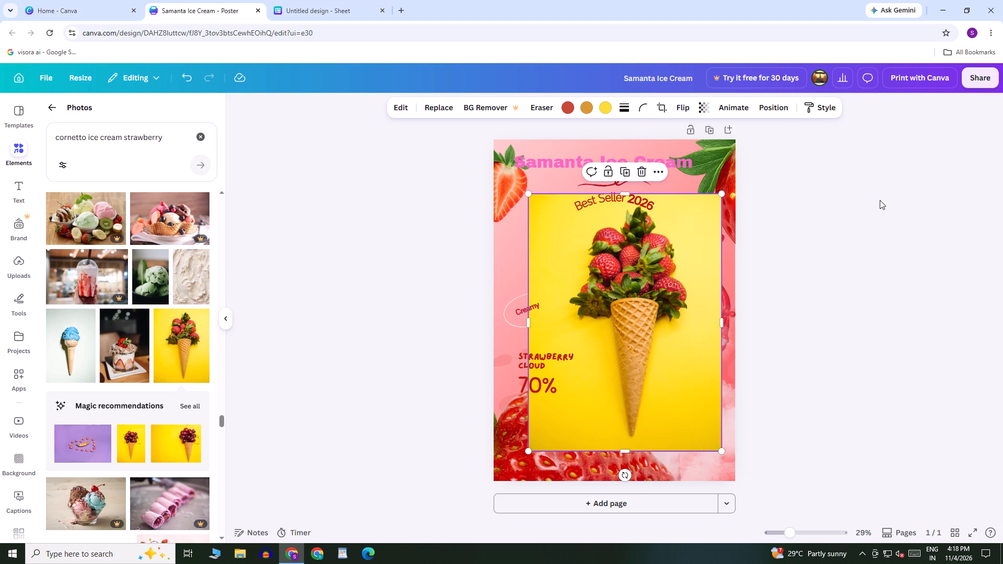
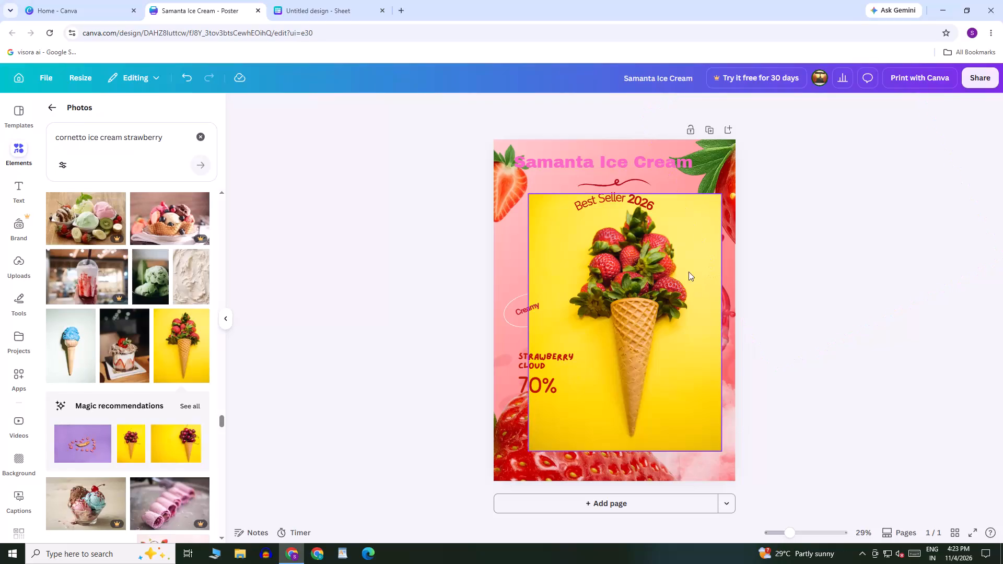
Shrink the yellow-background strawberry cone photo and place it below the "STRAWBERRY FLAVOR" text, slightly right of the poster's centre.
left_click_drag(692, 299, 690, 373)
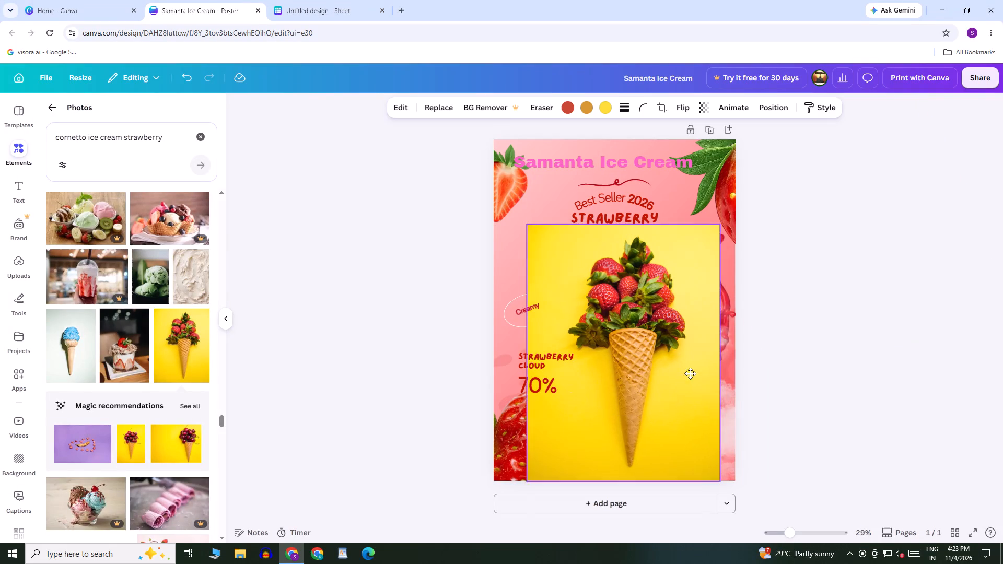
left_click_drag(690, 373, 699, 345)
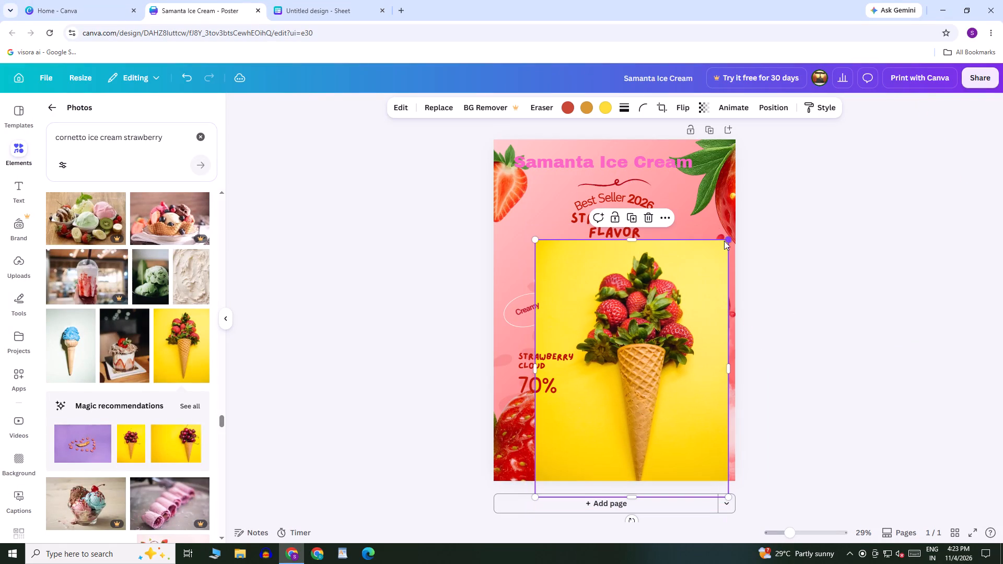
left_click_drag(727, 239, 702, 277)
left_click_drag(660, 373, 671, 362)
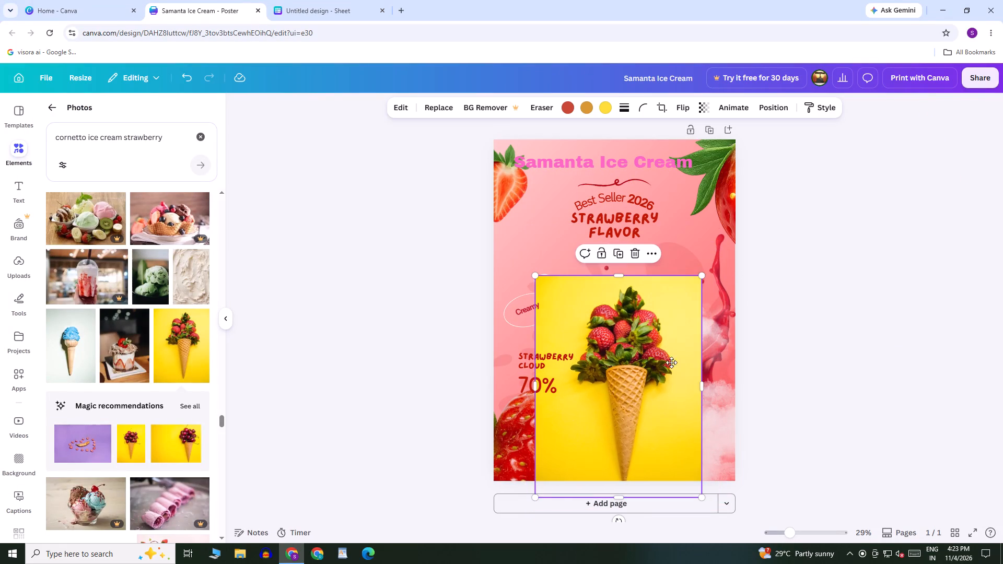
left_click_drag(671, 362, 687, 339)
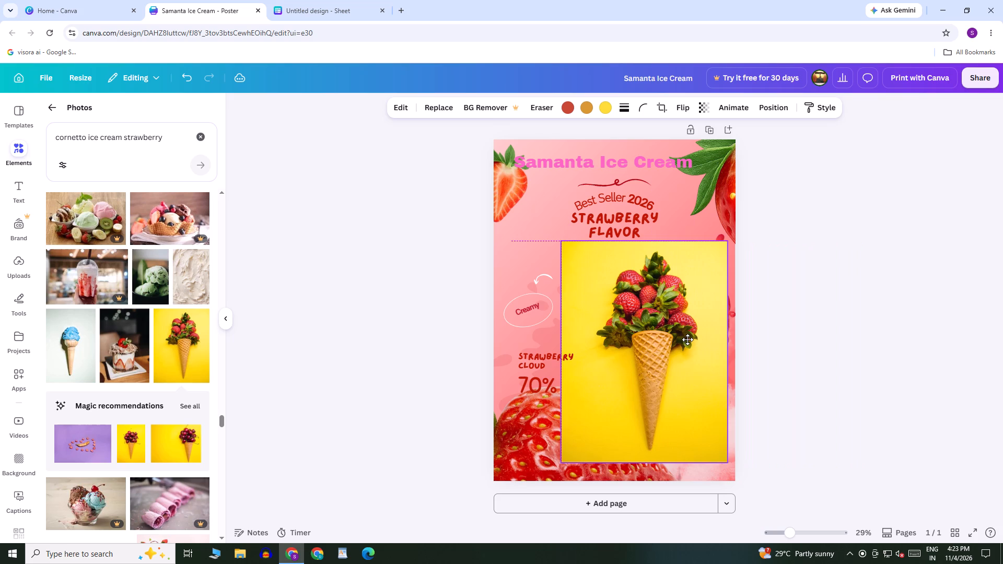
left_click_drag(687, 339, 675, 346)
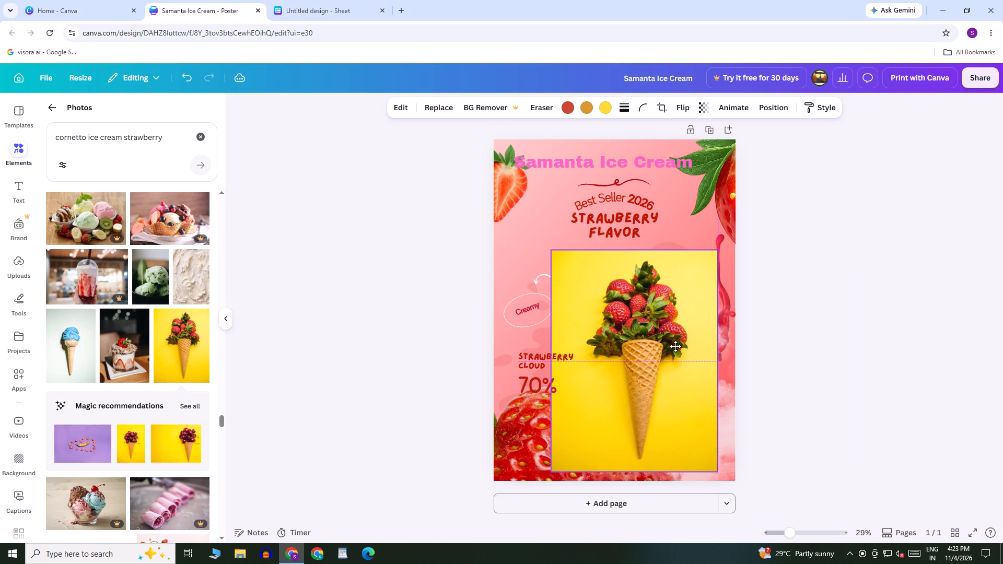
left_click_drag(675, 346, 675, 345)
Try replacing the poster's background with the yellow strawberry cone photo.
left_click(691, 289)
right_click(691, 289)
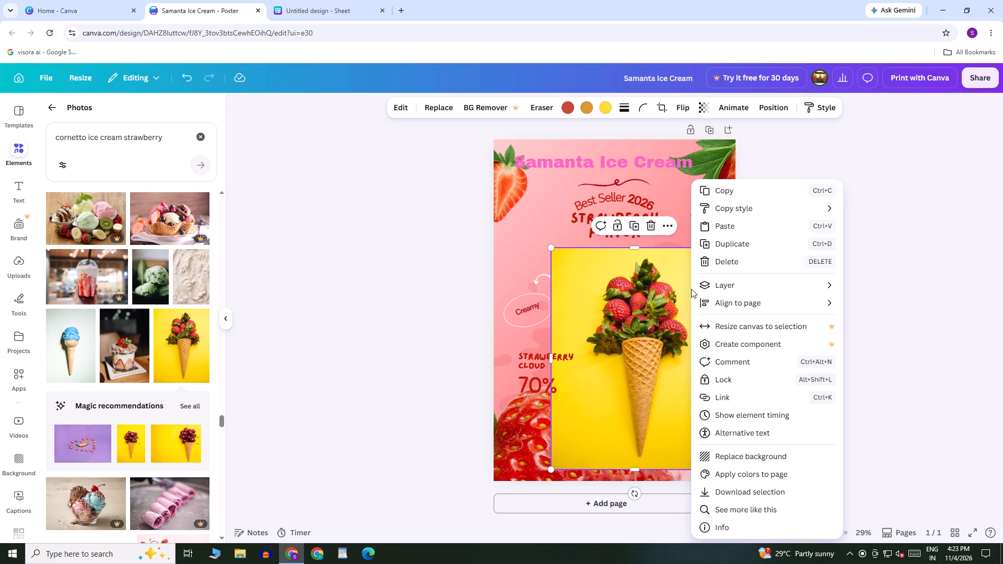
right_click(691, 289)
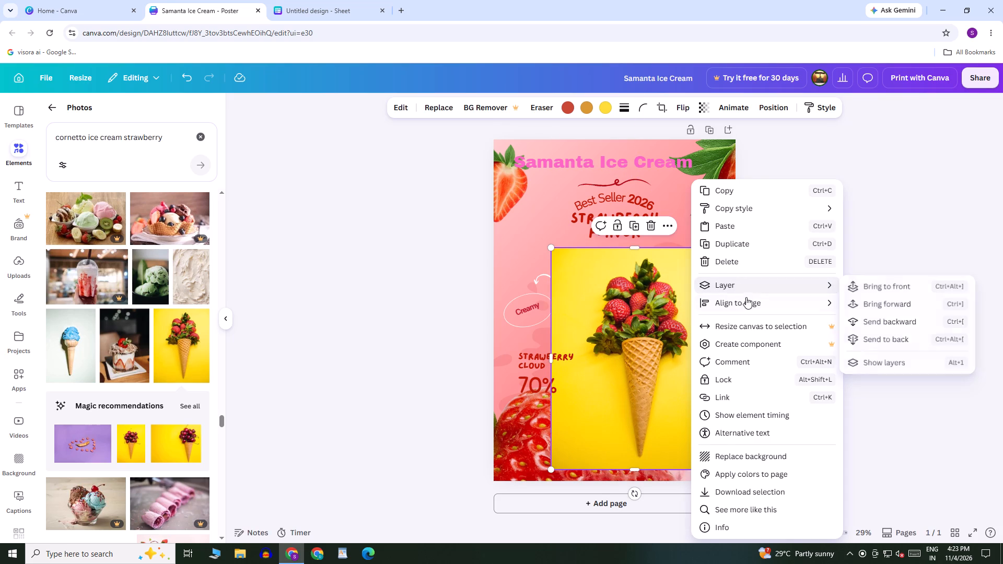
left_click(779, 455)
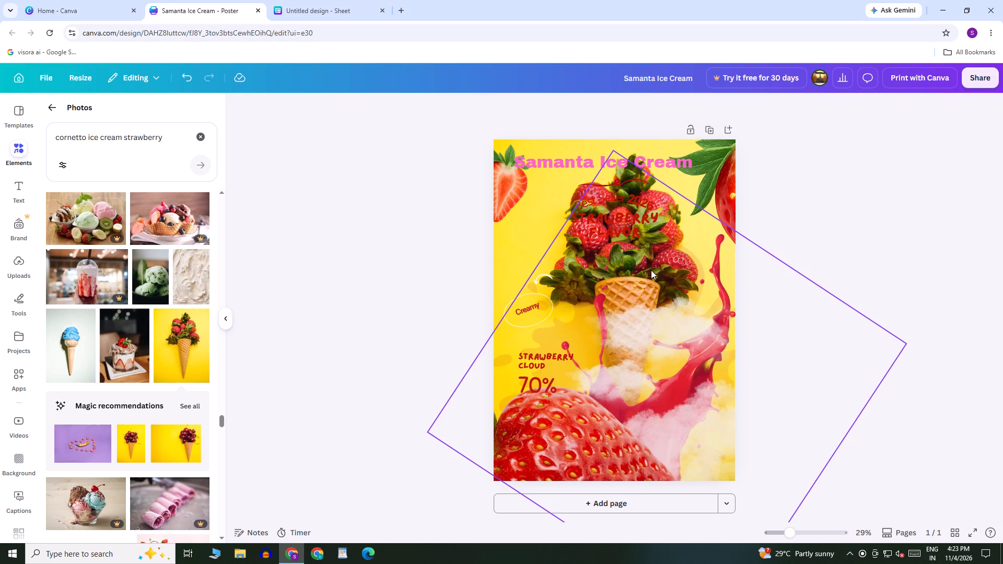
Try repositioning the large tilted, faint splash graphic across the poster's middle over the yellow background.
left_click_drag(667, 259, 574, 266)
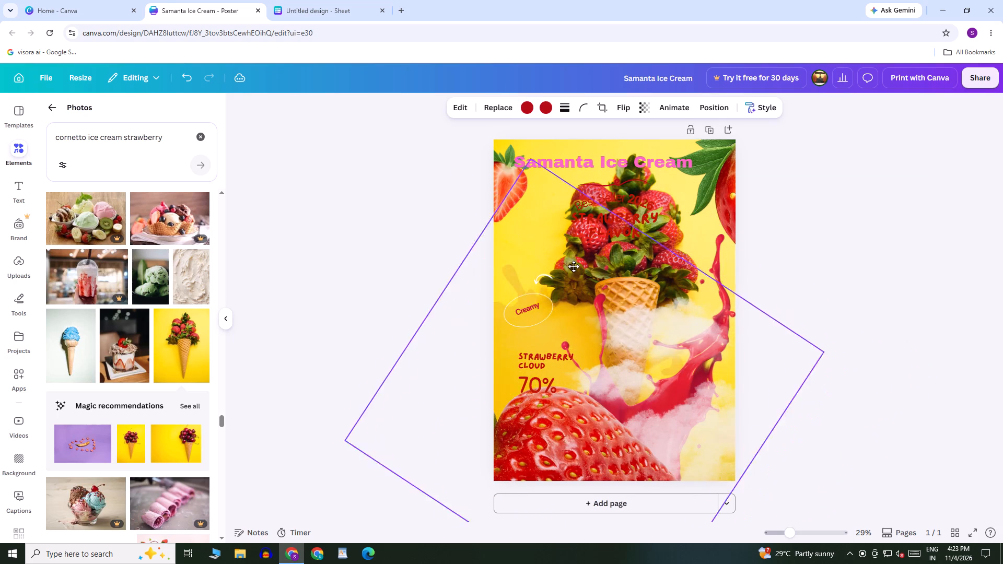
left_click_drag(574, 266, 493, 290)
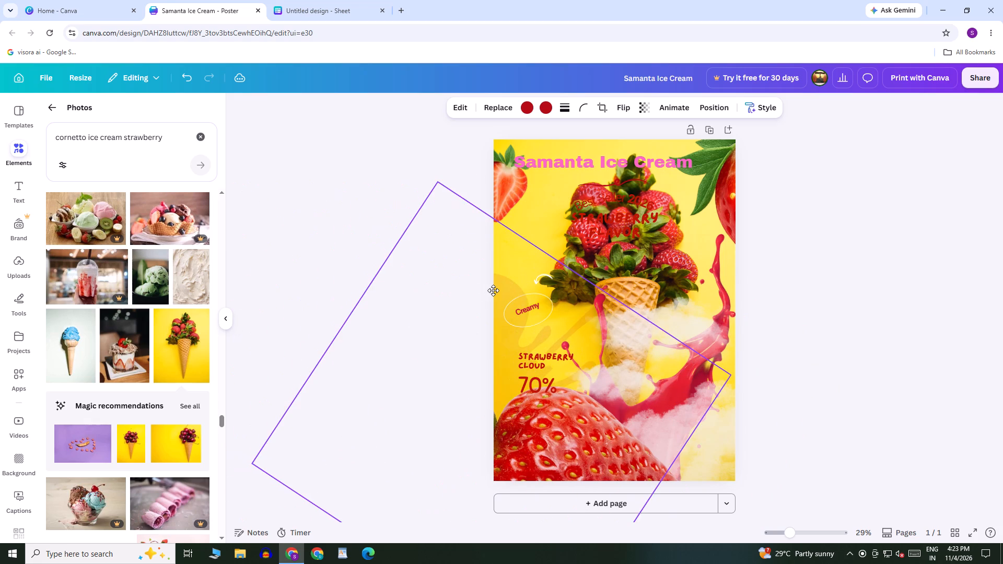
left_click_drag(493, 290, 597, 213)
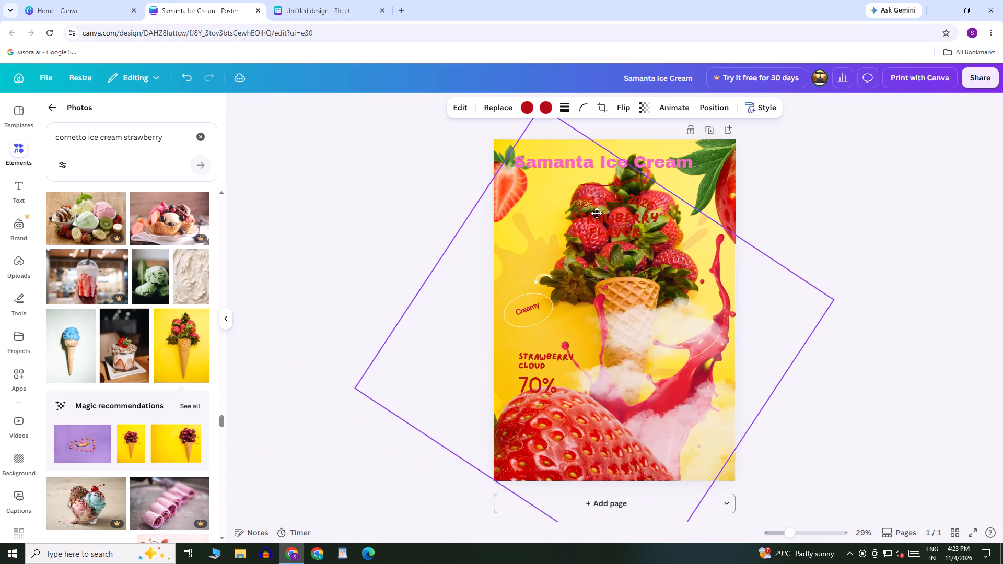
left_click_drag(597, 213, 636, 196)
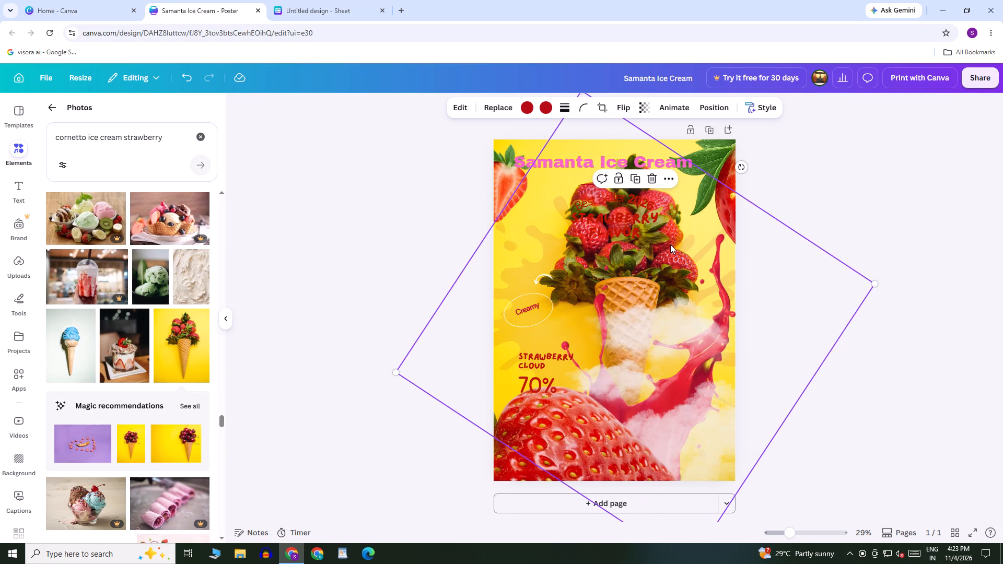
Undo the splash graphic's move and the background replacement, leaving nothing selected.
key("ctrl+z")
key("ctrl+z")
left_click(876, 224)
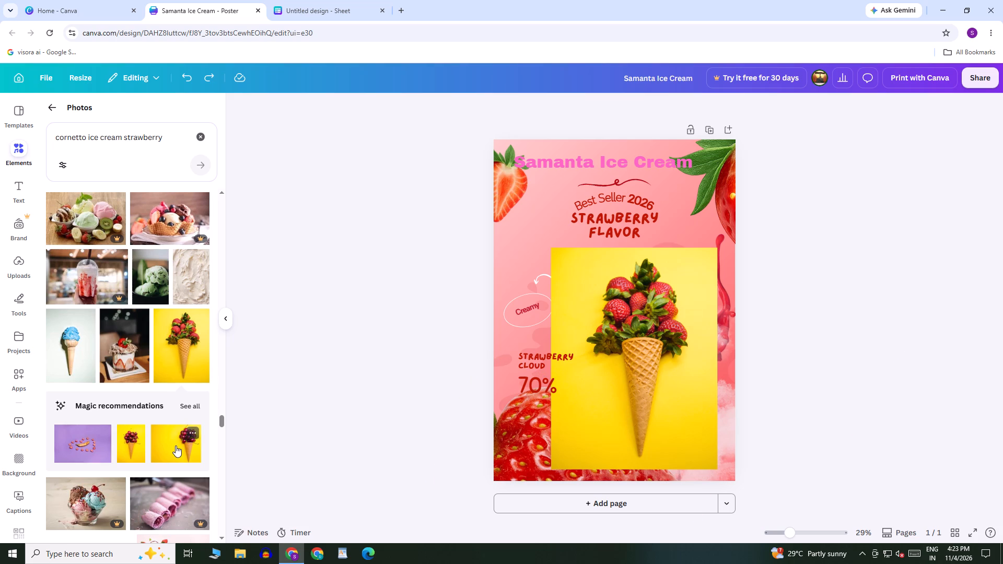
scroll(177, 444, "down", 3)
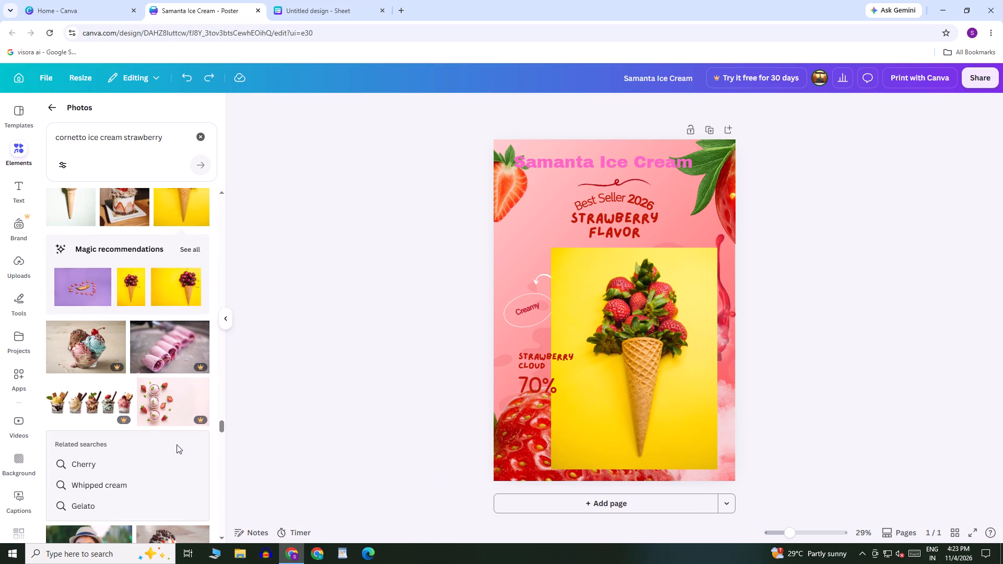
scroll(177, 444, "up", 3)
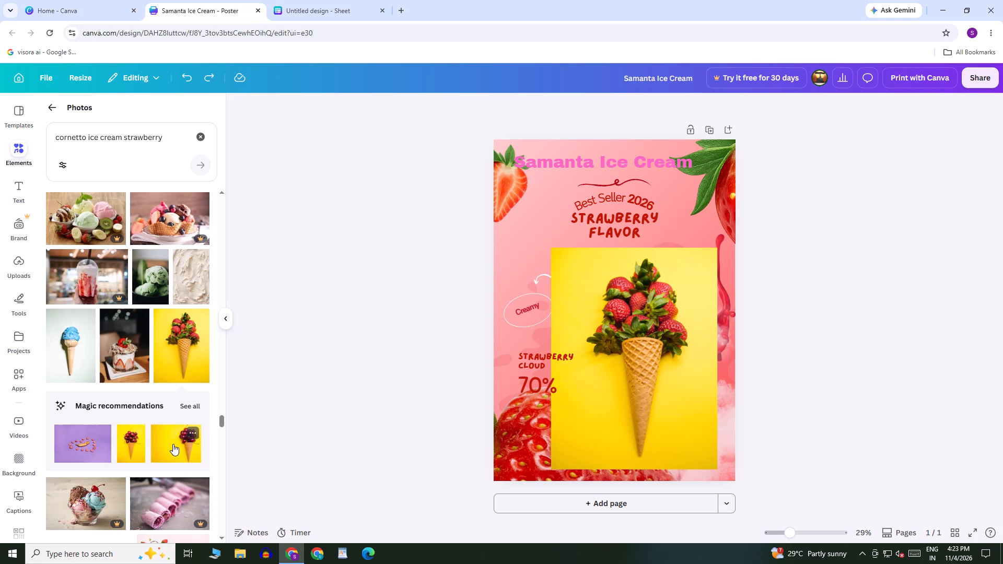
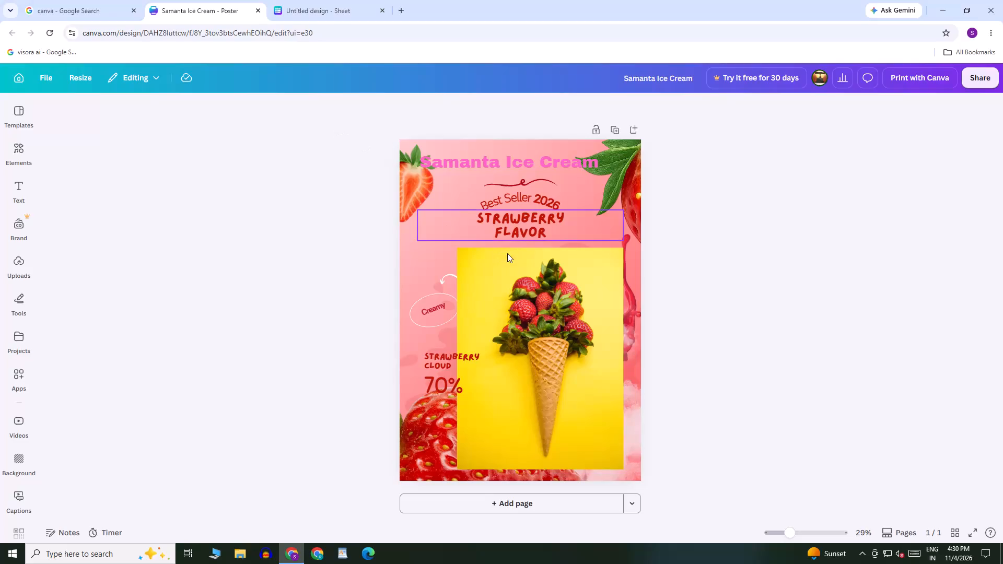
Delete the yellow-background strawberry cone photo from the poster.
left_click(498, 280)
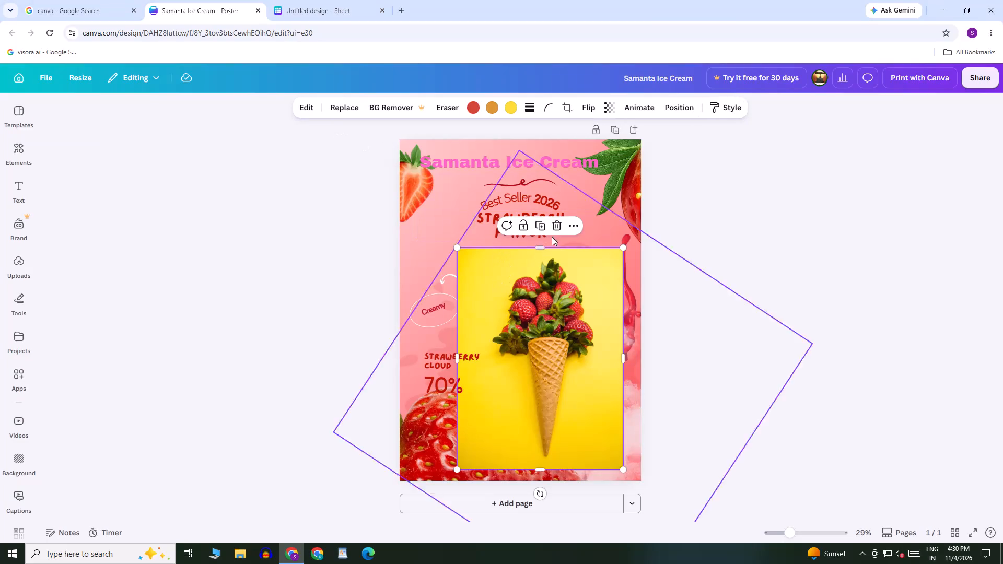
left_click(557, 225)
Replace the tilted cloud image in the middle of the poster with the recommended cutout photo of a strawberry cluster.
left_click(565, 330)
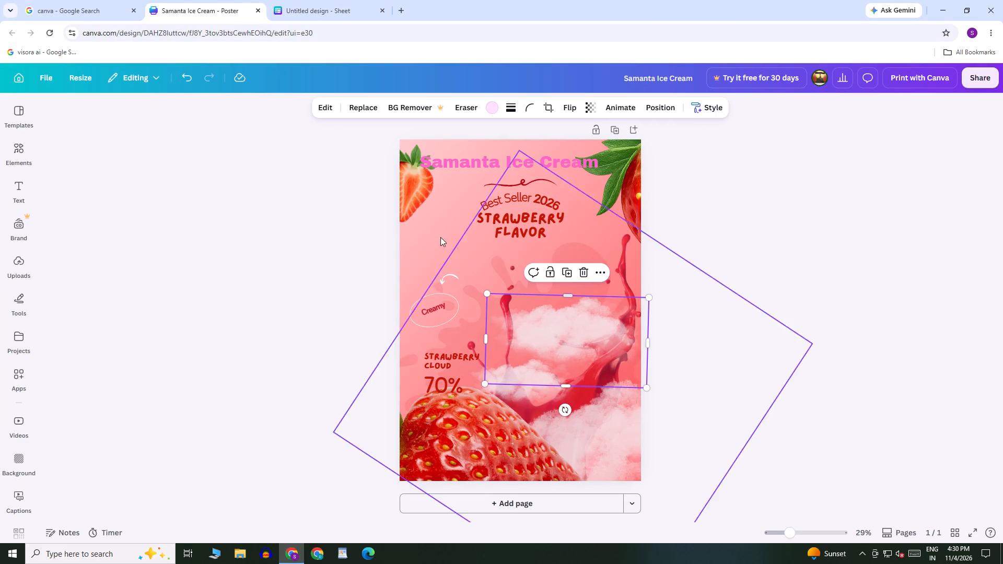
left_click(365, 112)
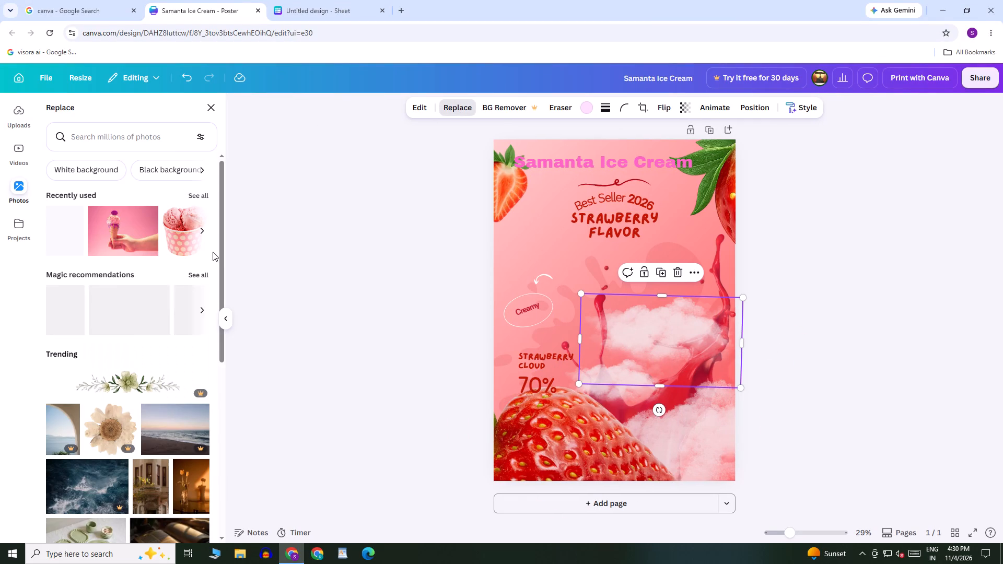
left_click(203, 238)
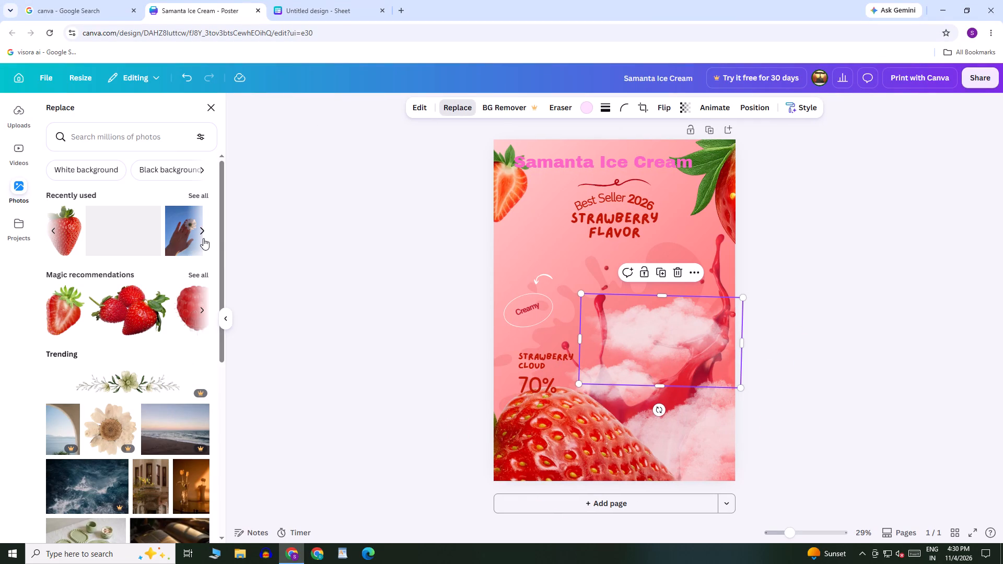
left_click(143, 307)
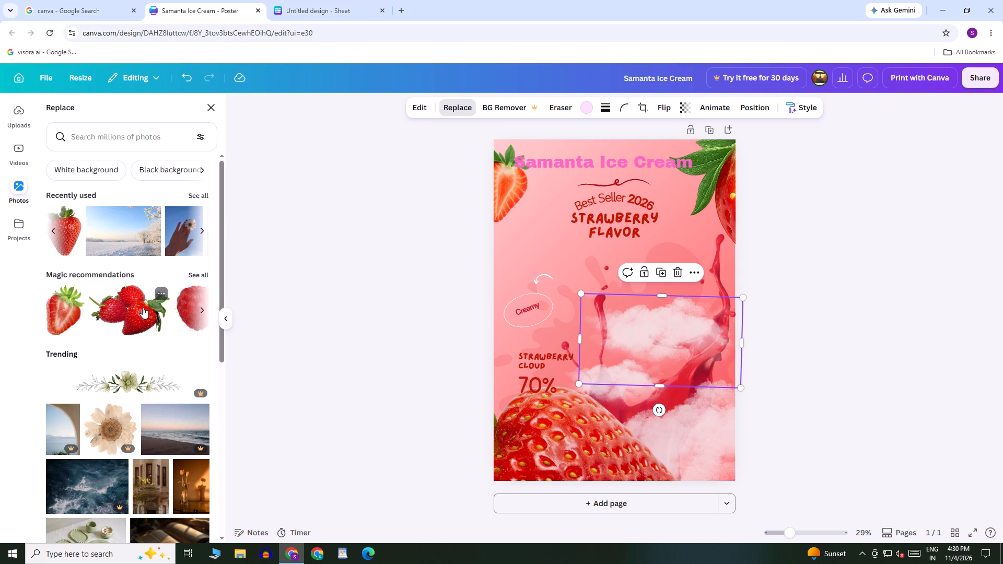
Move the strawberry cluster up and slightly left, into the space between the "STRAWBERRY FLAVOR" text and the clouds.
left_click_drag(595, 344, 576, 324)
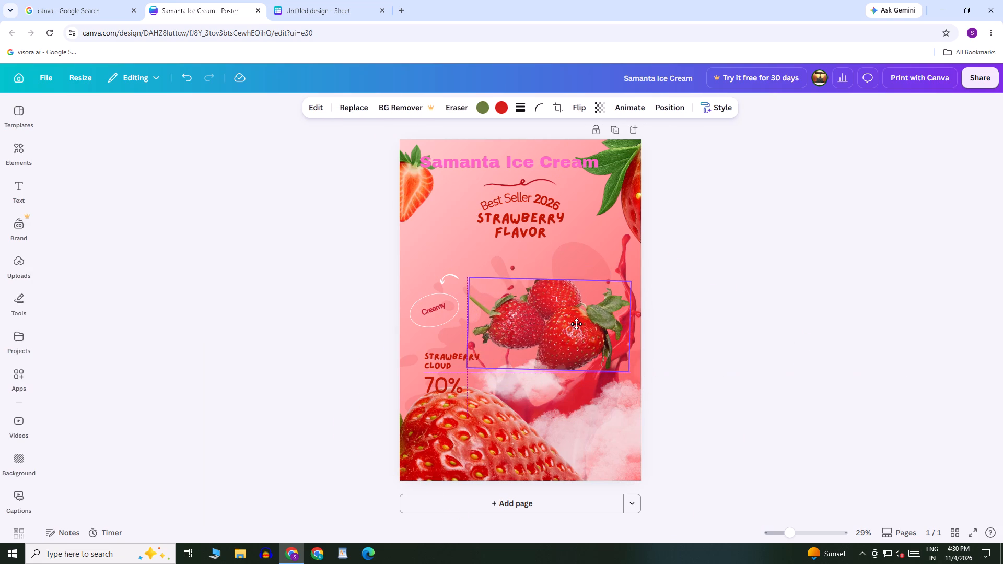
left_click_drag(576, 324, 572, 343)
left_click(755, 305)
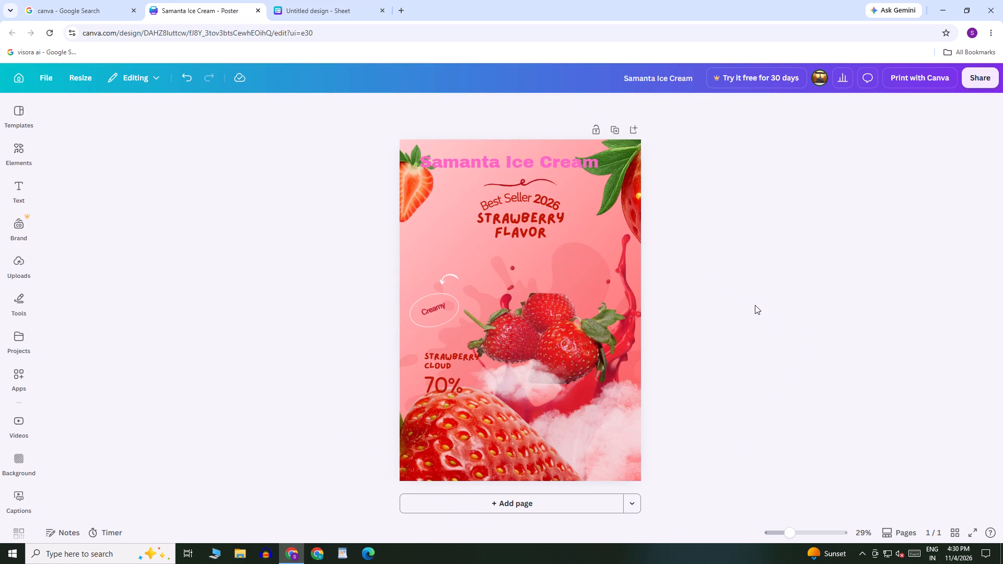
left_click_drag(545, 311, 542, 301)
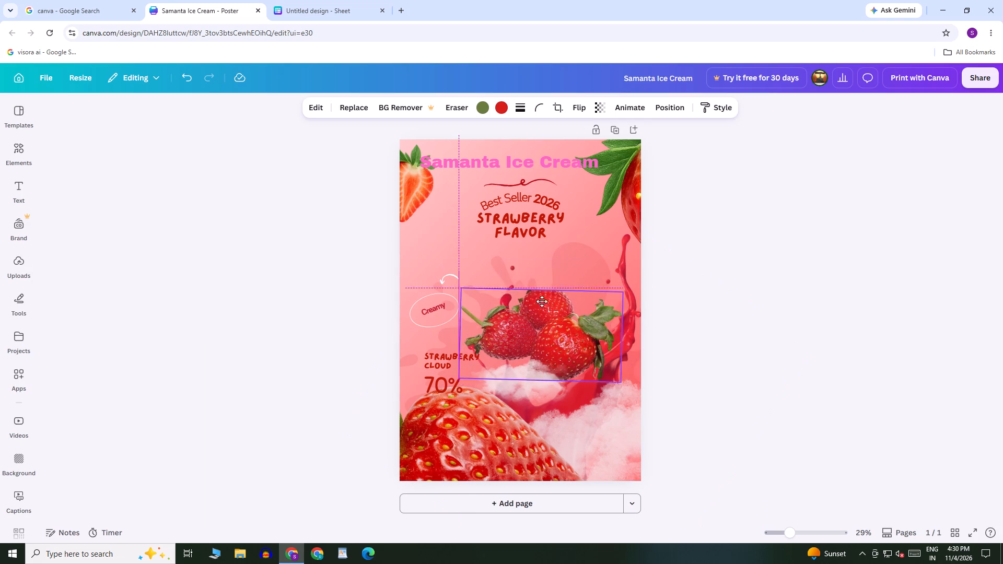
left_click_drag(542, 301, 542, 286)
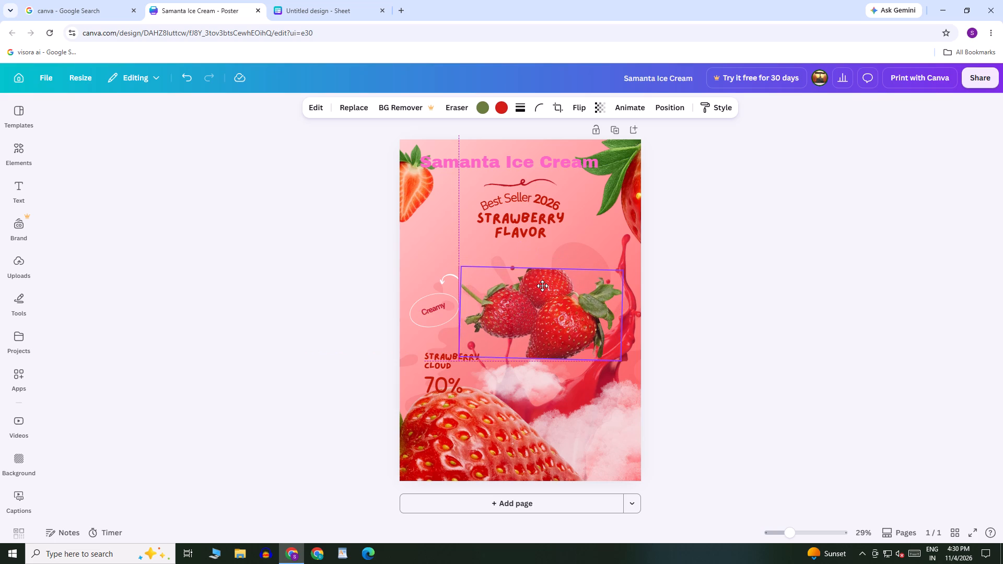
left_click_drag(542, 286, 535, 279)
left_click(752, 269)
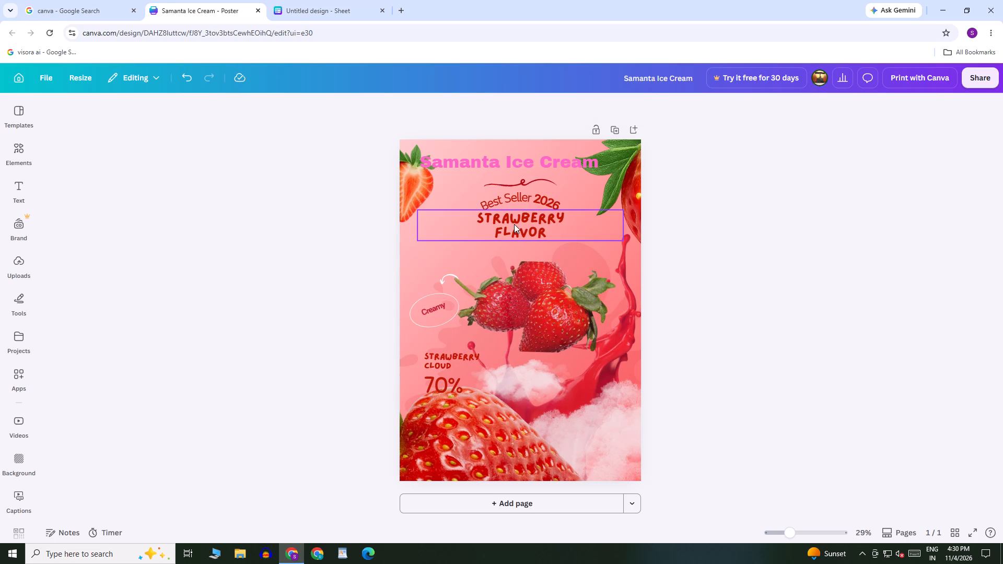
Nudge the "STRAWBERRY FLAVOR" text slightly down and to the right, beneath "Best Seller 2026".
left_click(514, 224)
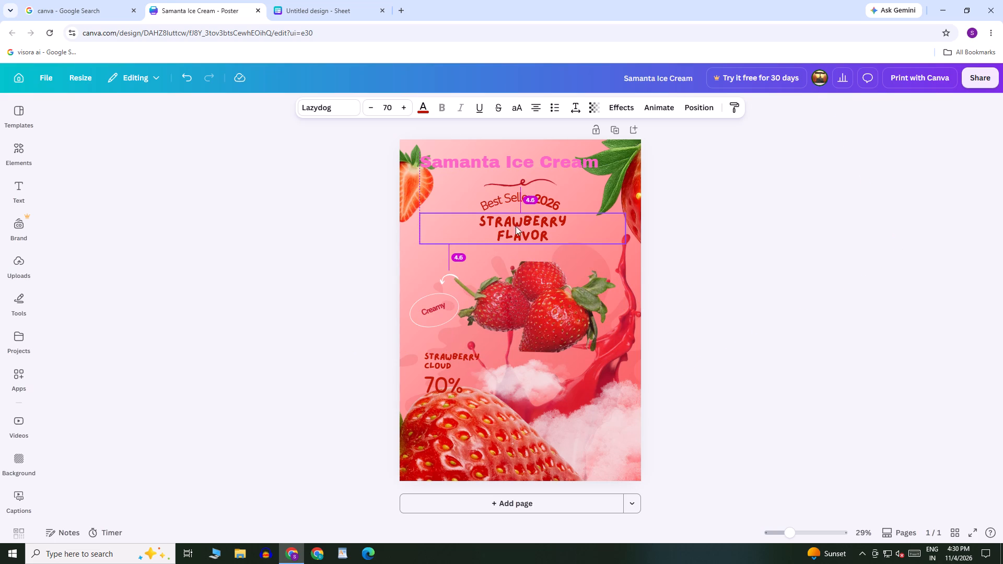
left_click(786, 236)
Move the strawberry cluster closer beneath the "STRAWBERRY FLAVOR" text.
left_click_drag(562, 298, 562, 287)
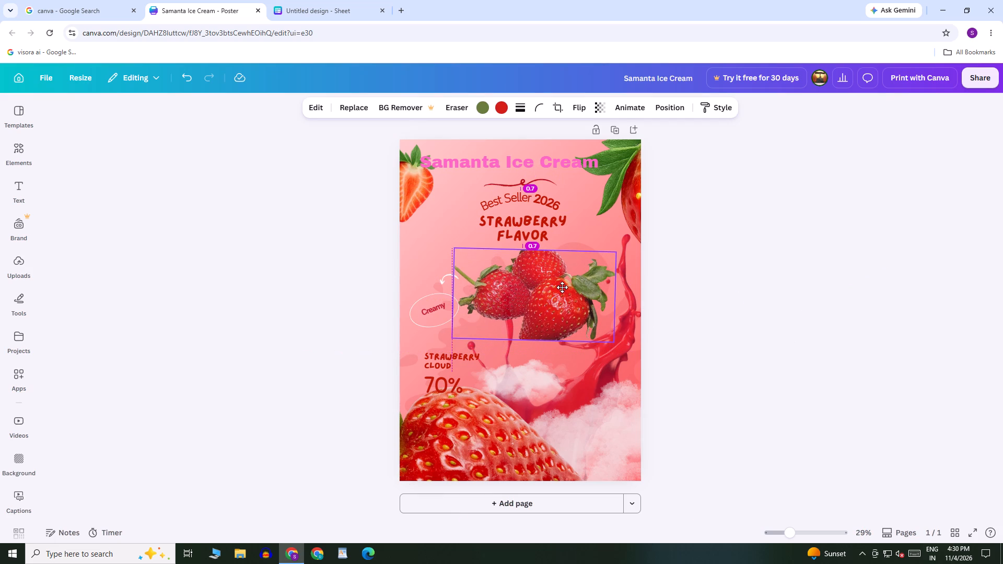
left_click_drag(562, 287, 559, 288)
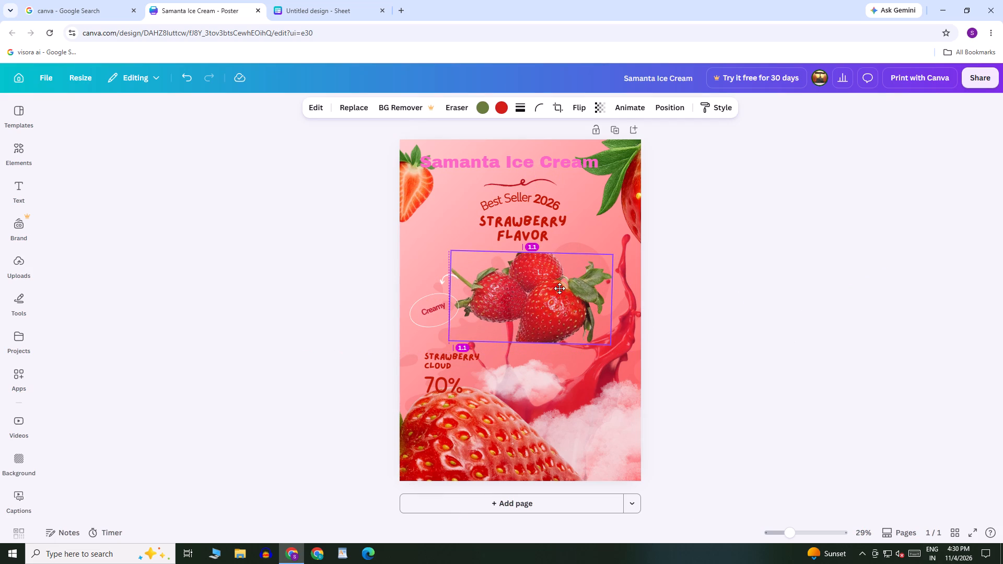
left_click_drag(559, 288, 559, 289)
left_click(732, 287)
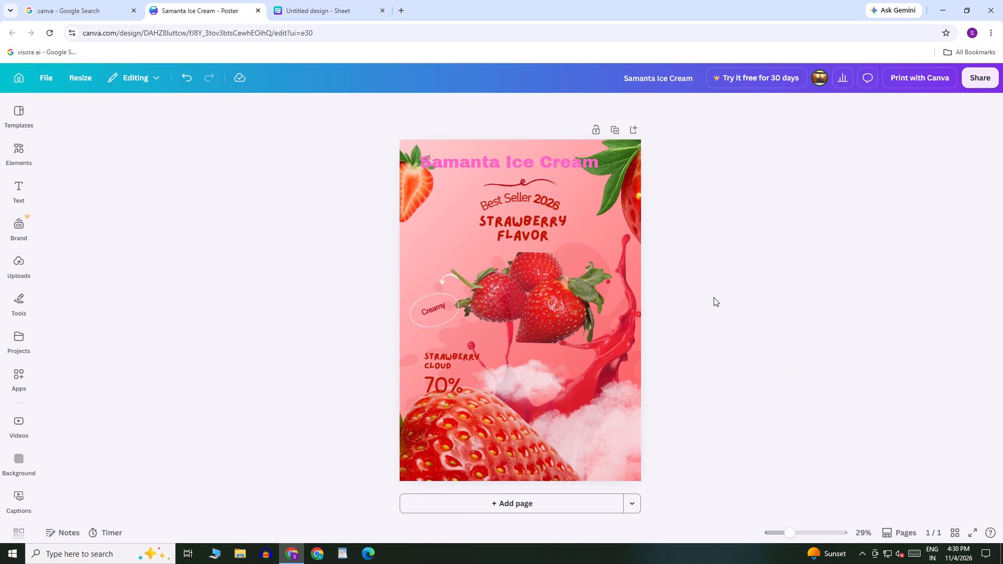
Extend the strawberry cluster's lower edge slightly downward and shift the image a little right, clear of the "Creamy" label.
left_click(569, 310)
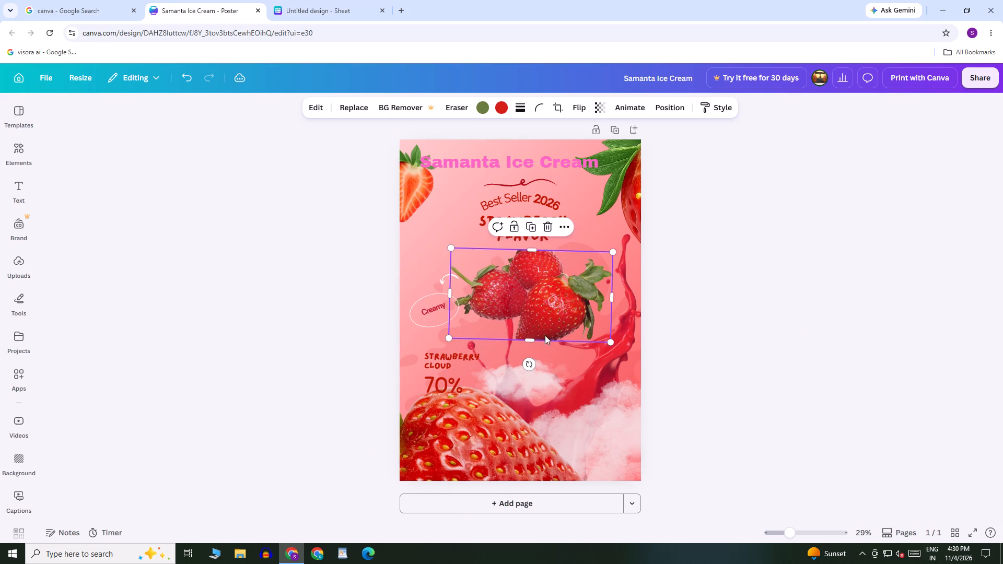
left_click_drag(532, 344, 529, 358)
left_click_drag(539, 315, 540, 315)
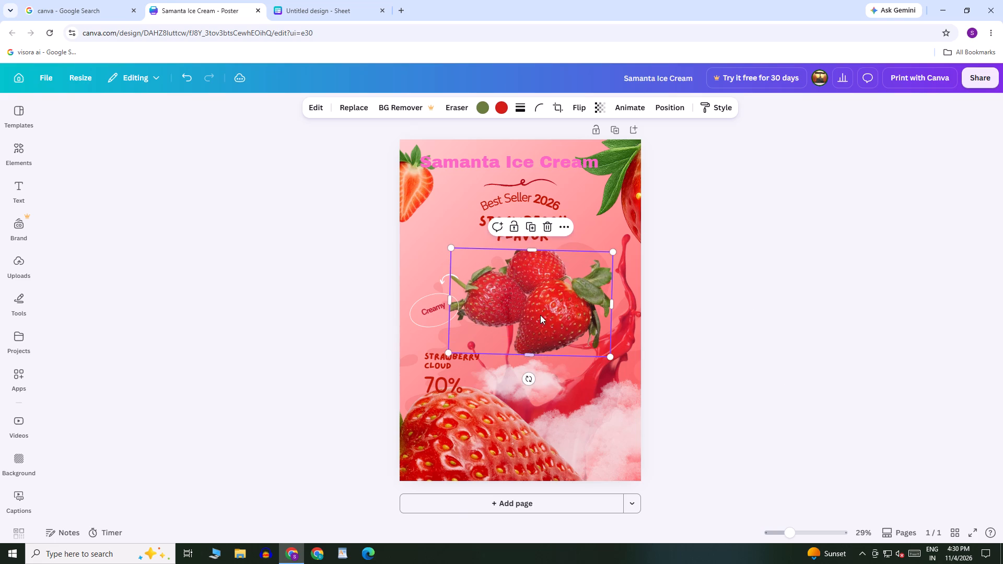
left_click_drag(540, 315, 546, 318)
left_click(753, 302)
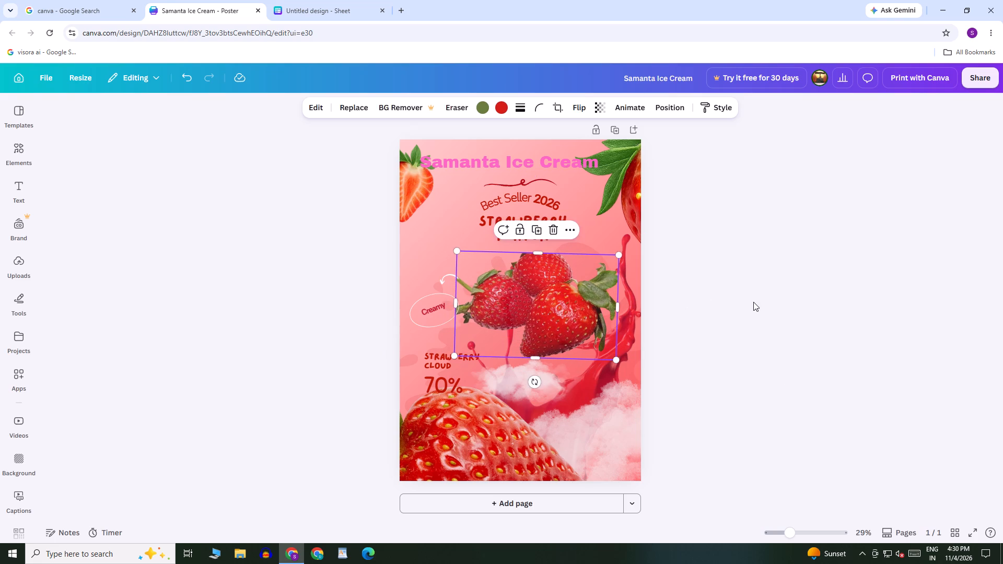
left_click(561, 312)
left_click(767, 281)
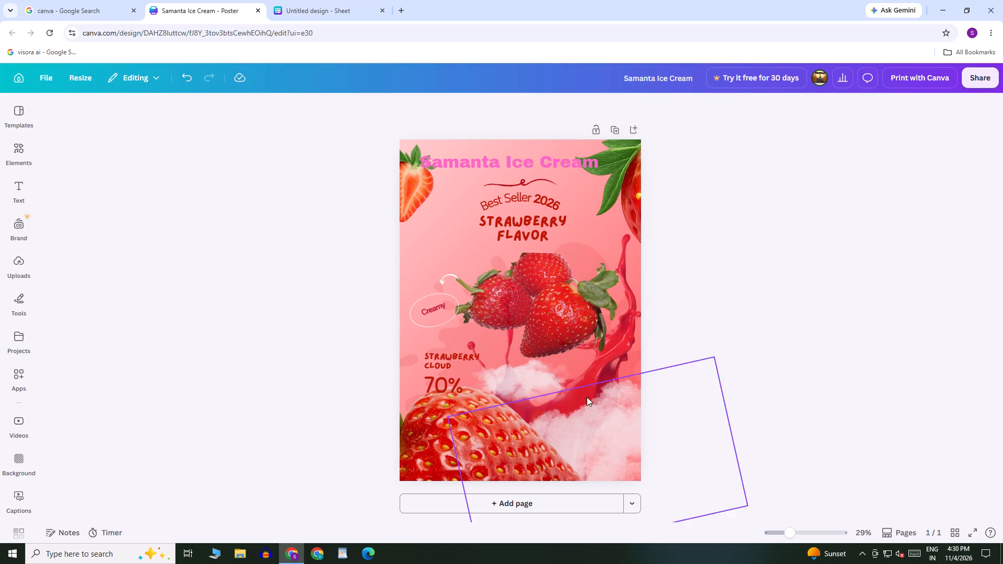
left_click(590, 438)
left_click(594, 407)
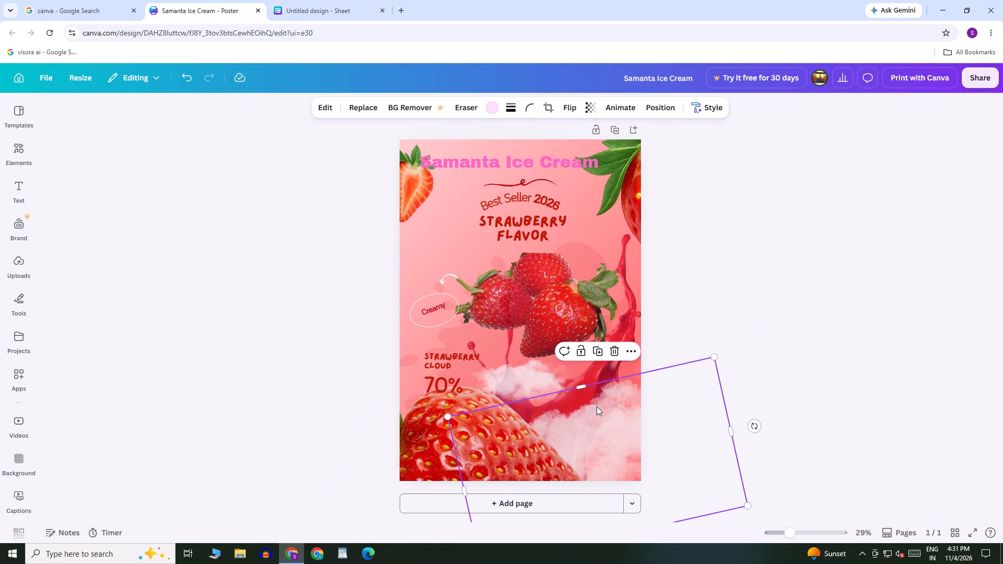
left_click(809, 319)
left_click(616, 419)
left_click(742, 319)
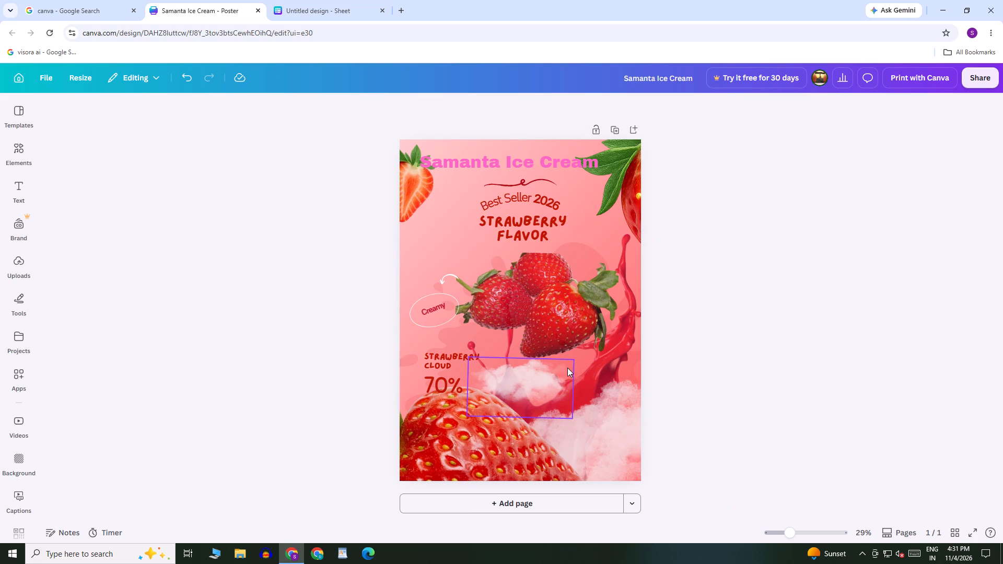
Download the finished poster as a high-quality PNG at size 1.
left_click(970, 84)
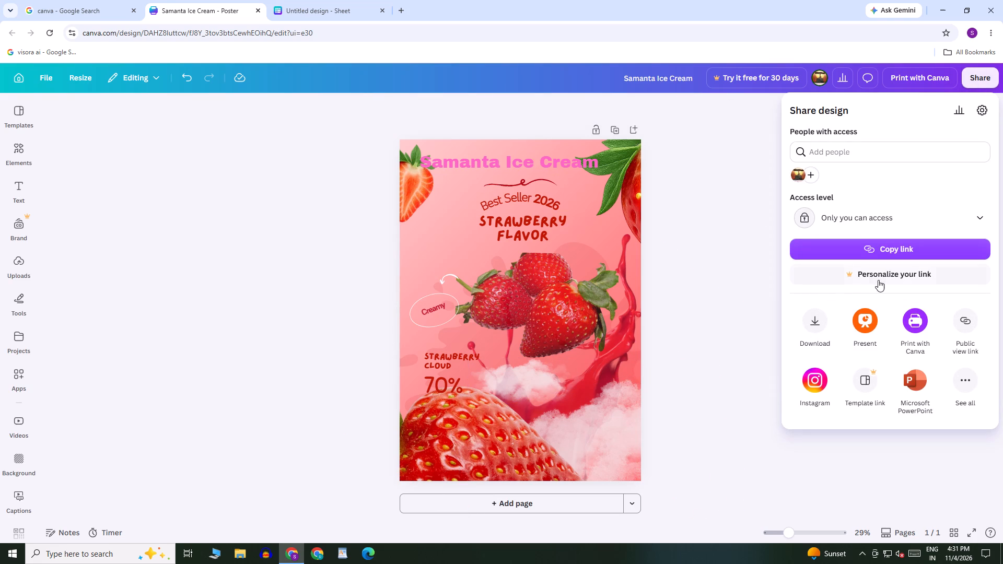
left_click(818, 324)
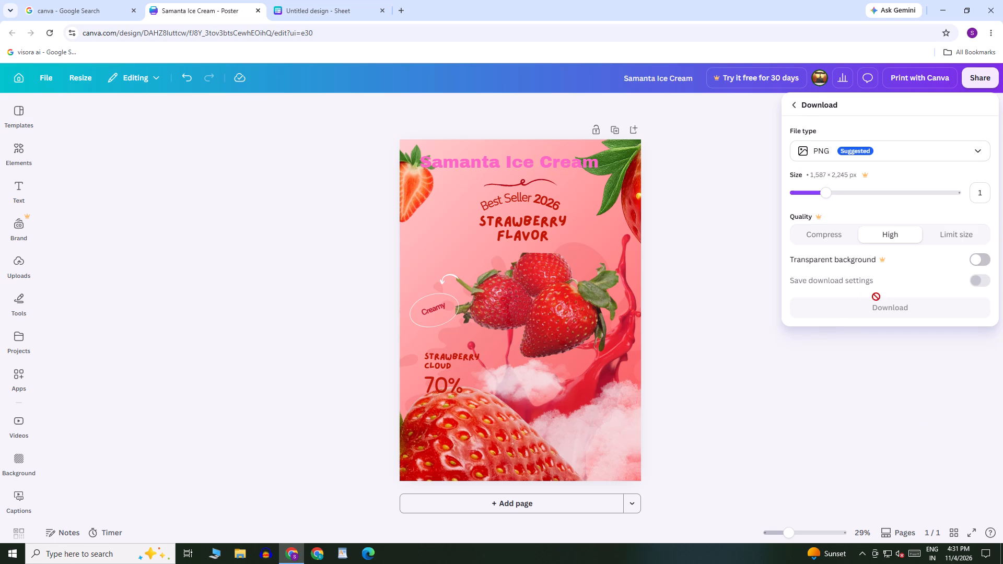
left_click(897, 305)
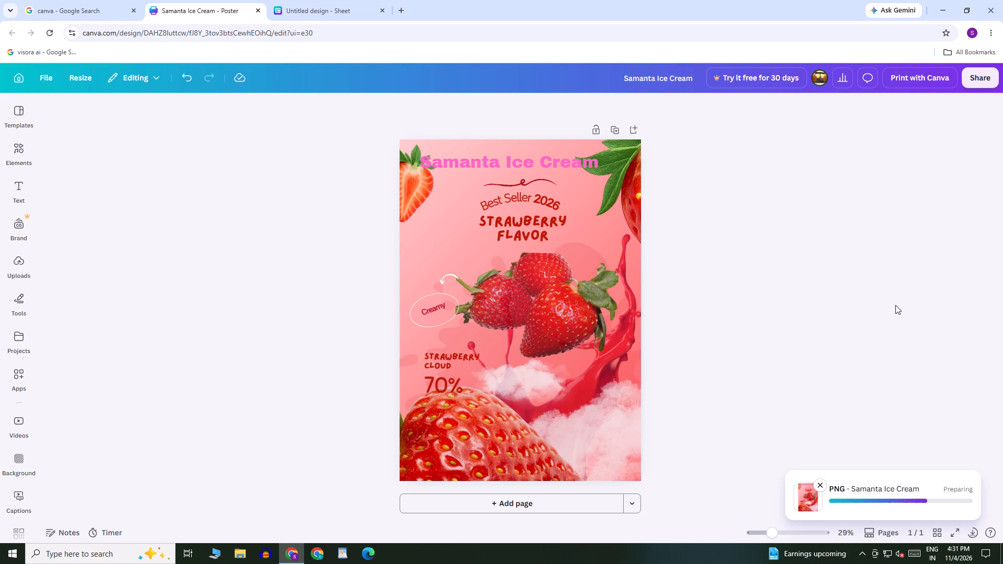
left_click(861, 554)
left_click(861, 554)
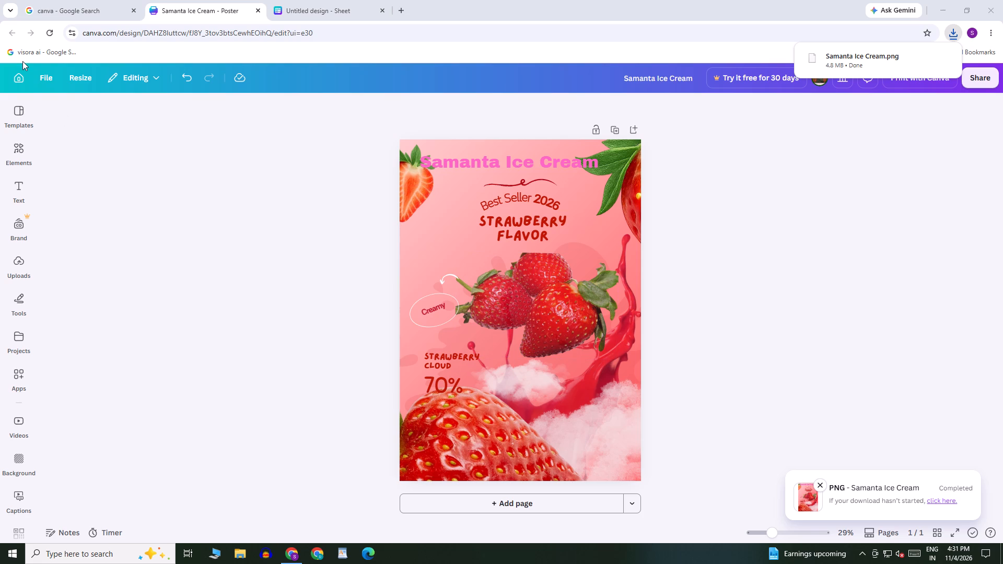
Search the new-design types for "reasume" and create a blank Resume (A4, Portrait) design.
left_click(43, 76)
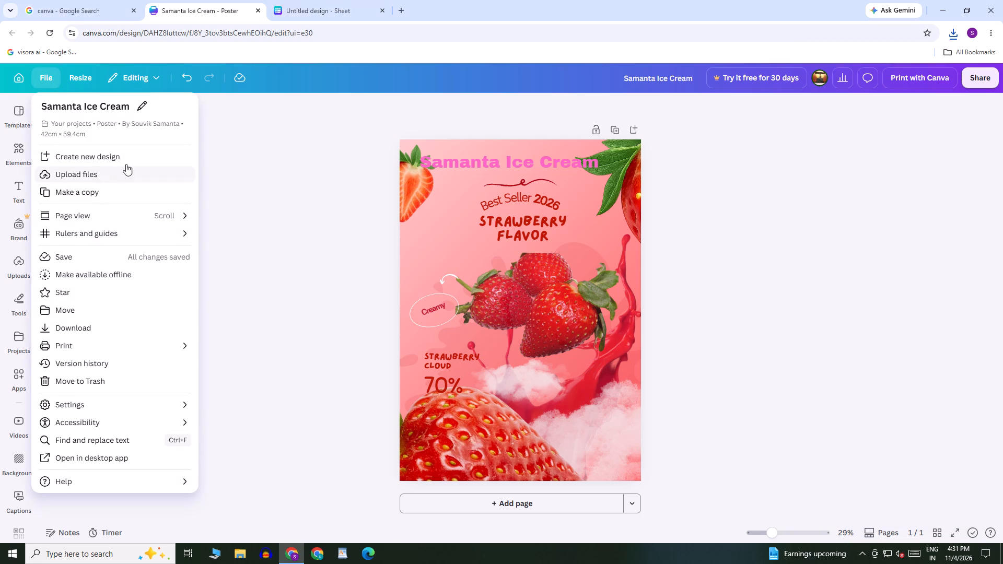
left_click(138, 157)
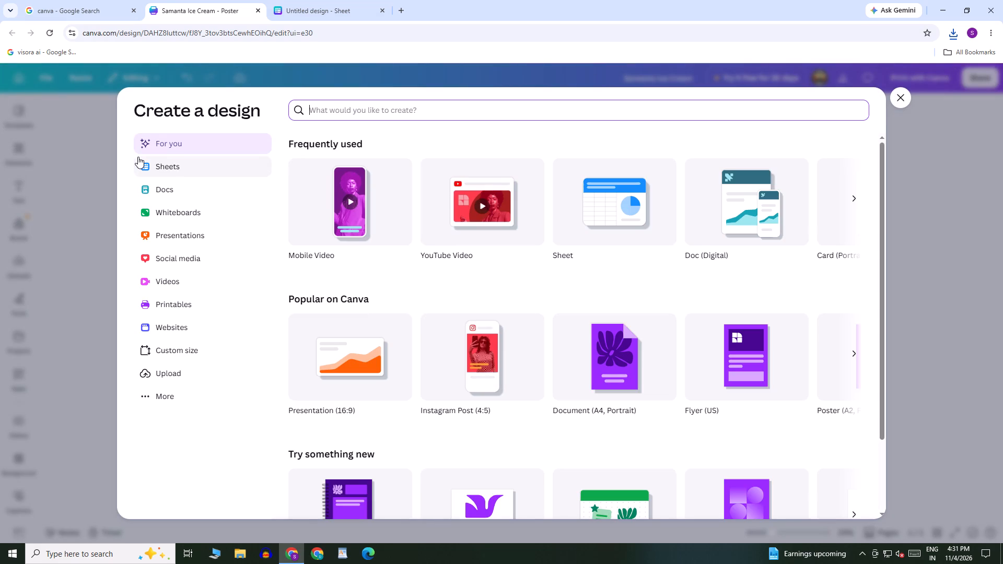
left_click(430, 109)
type("reasu,me")
key("BackSpace")
key("BackSpace")
key("e")
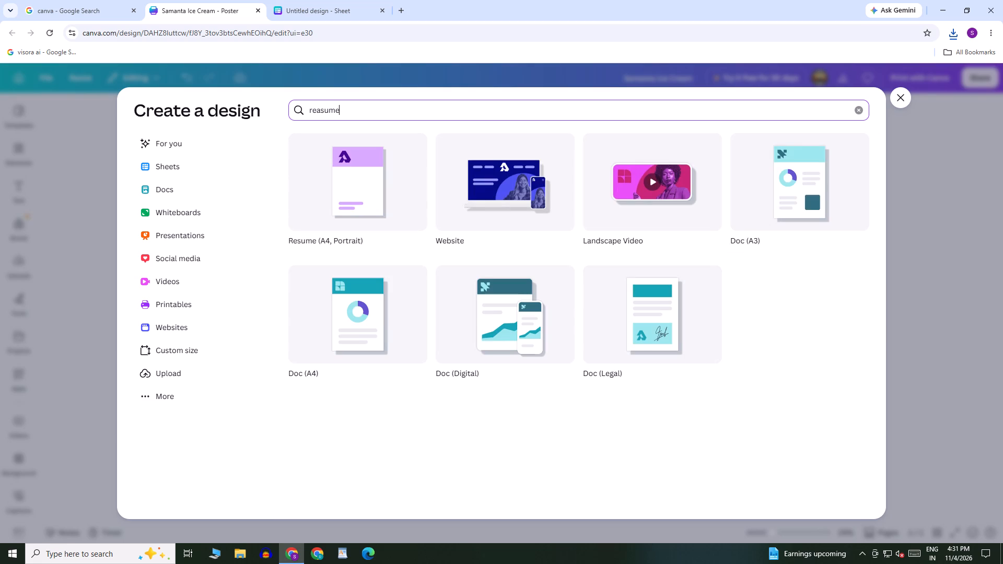
left_click(367, 194)
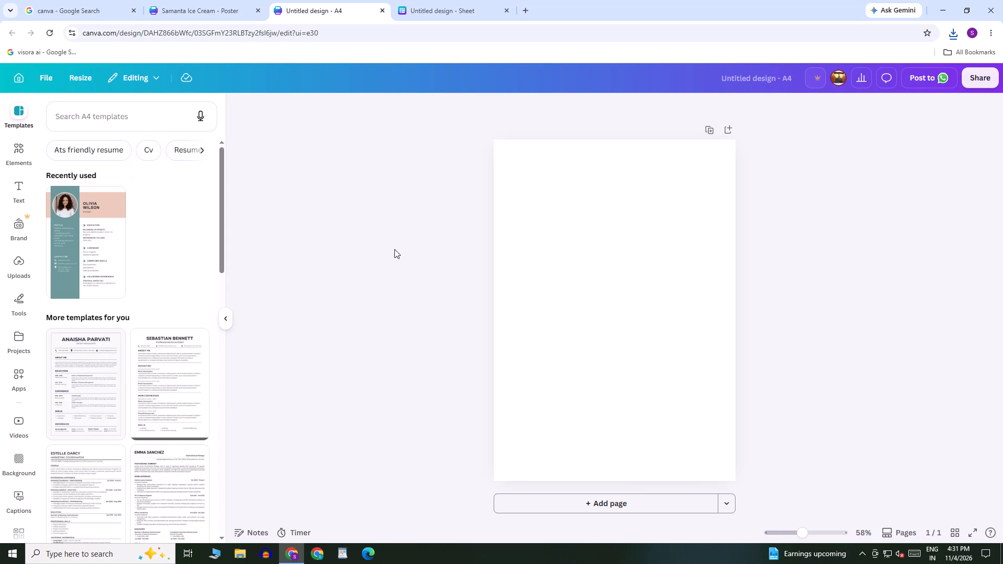
Apply the White Minimalist Resume template, with the beige name banner and central timeline, to the blank A4 page.
scroll(394, 249, "down", 2)
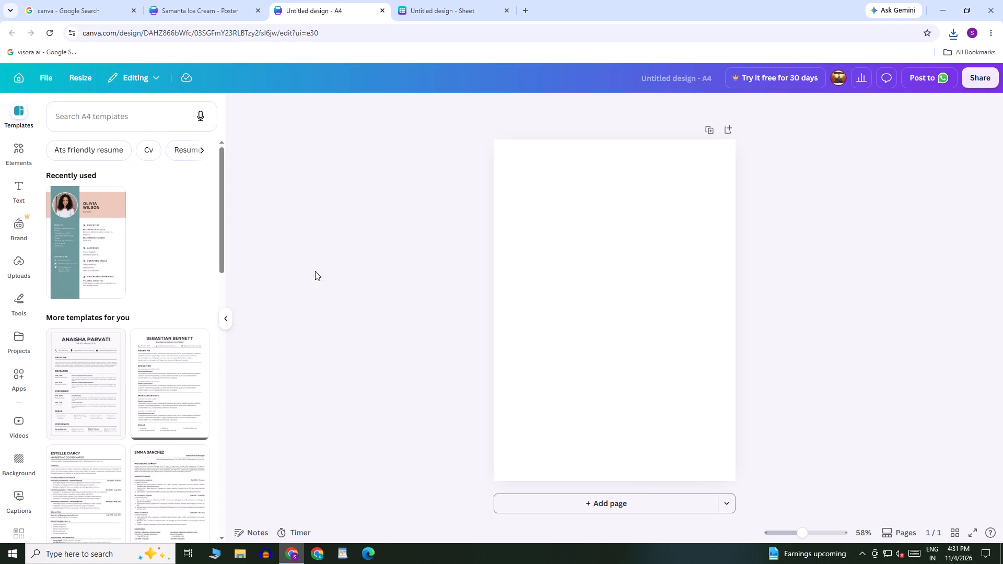
scroll(169, 274, "down", 6)
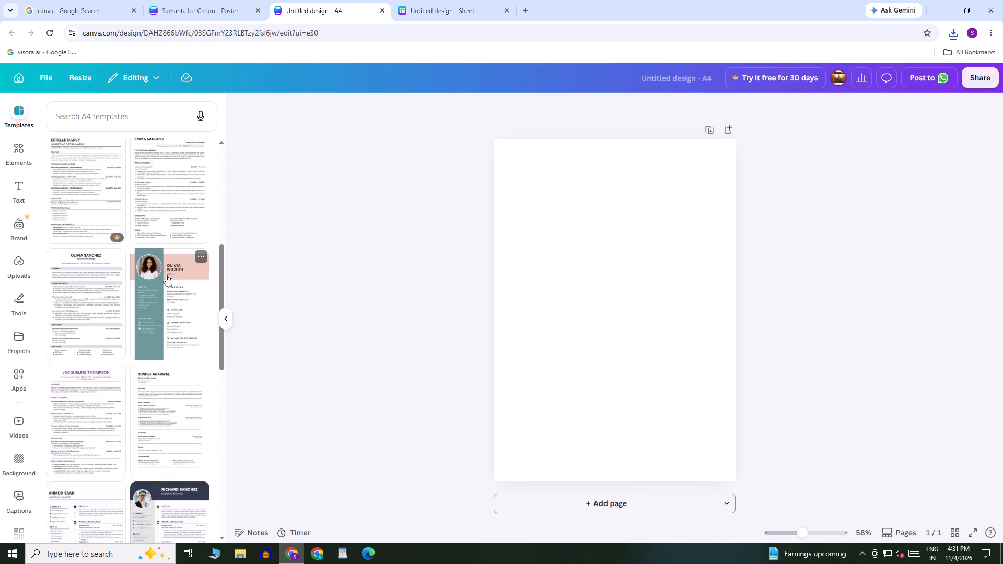
scroll(166, 275, "down", 2)
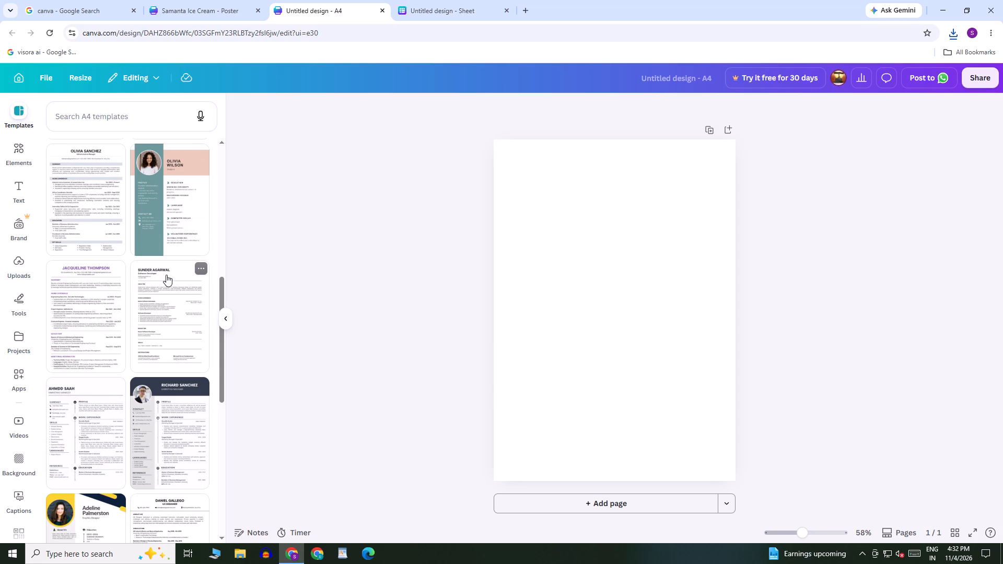
scroll(180, 260, "down", 5)
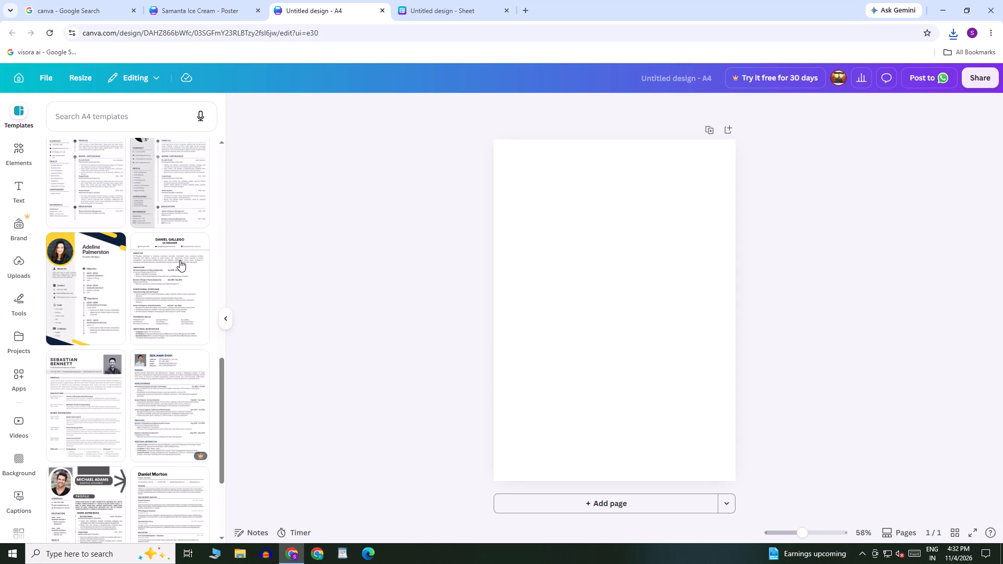
scroll(180, 260, "down", 2)
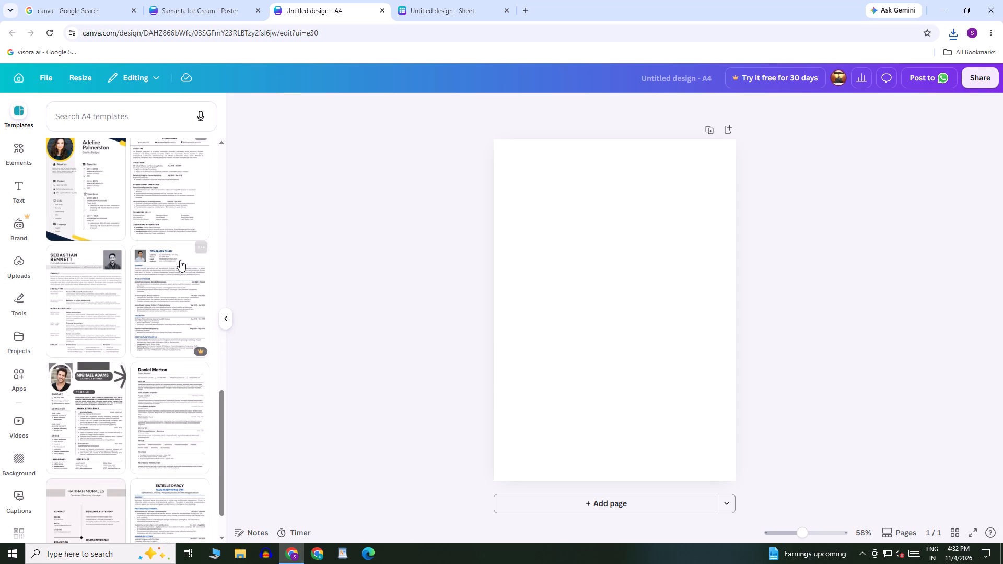
scroll(180, 260, "down", 5)
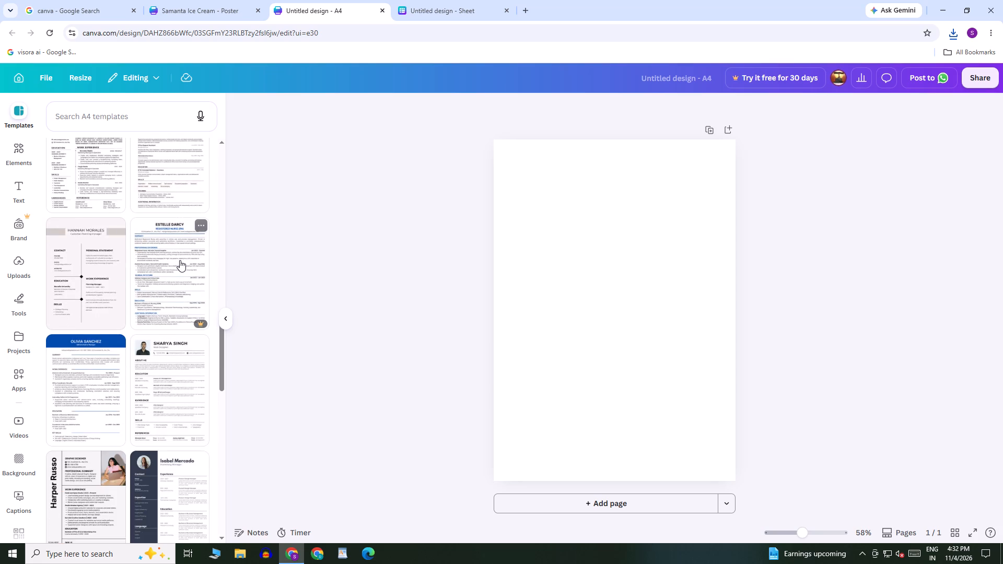
scroll(180, 260, "down", 2)
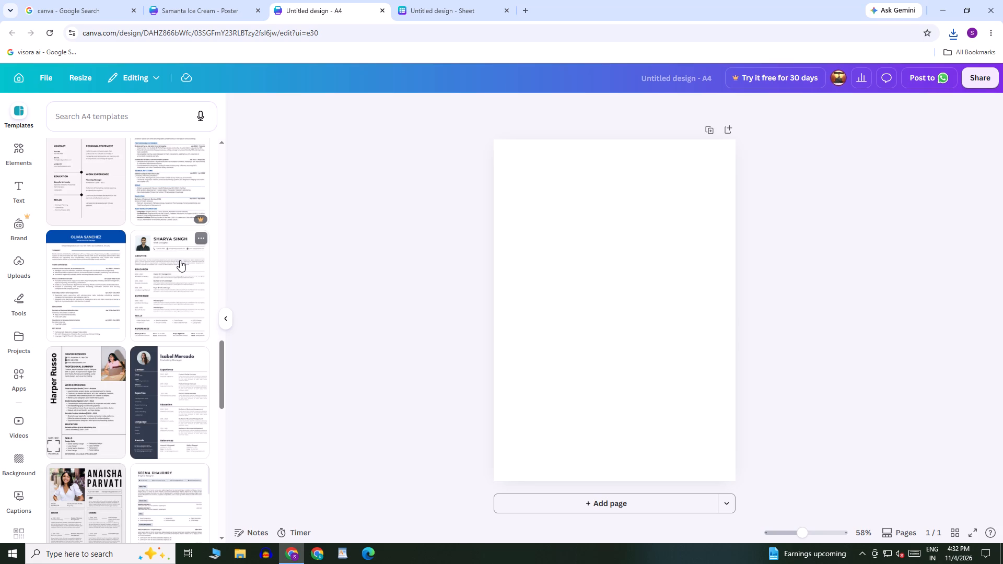
scroll(180, 260, "up", 2)
left_click(101, 263)
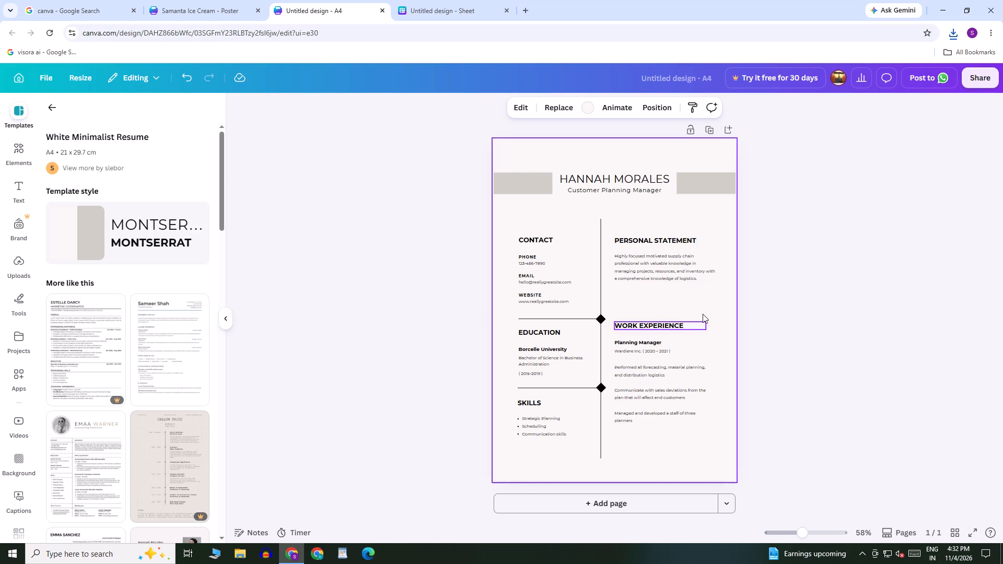
Browse the suggested templates similar to the White Minimalist Resume.
scroll(701, 309, "down", 2)
scroll(328, 288, "down", 3)
scroll(171, 284, "down", 15)
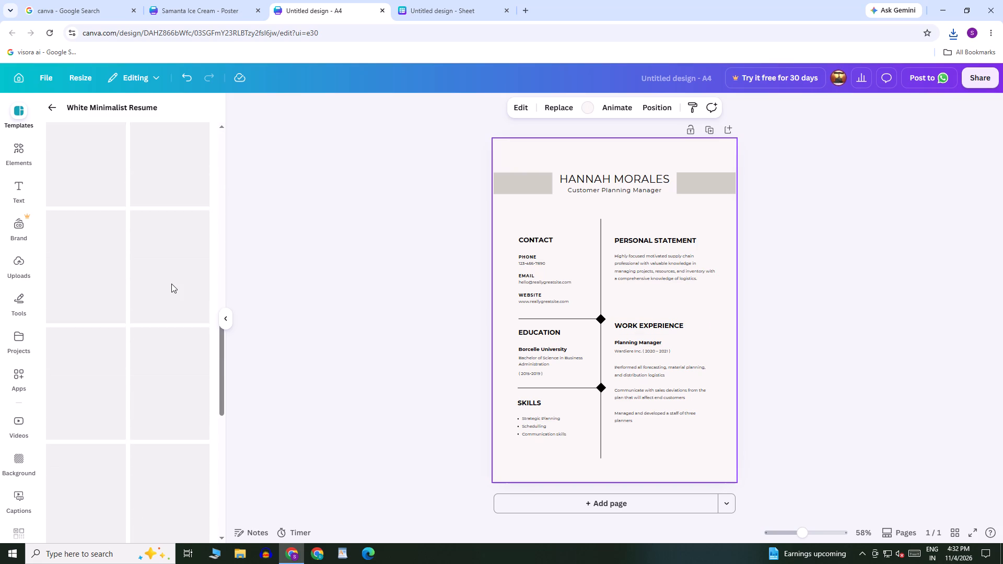
scroll(171, 284, "up", 14)
Close the browser window containing the open designs.
left_click(1002, 0)
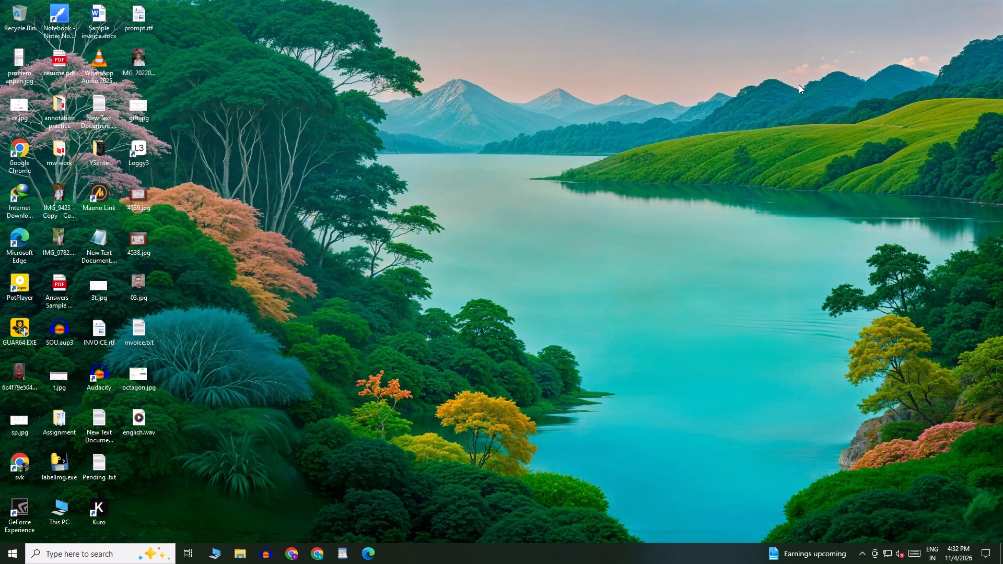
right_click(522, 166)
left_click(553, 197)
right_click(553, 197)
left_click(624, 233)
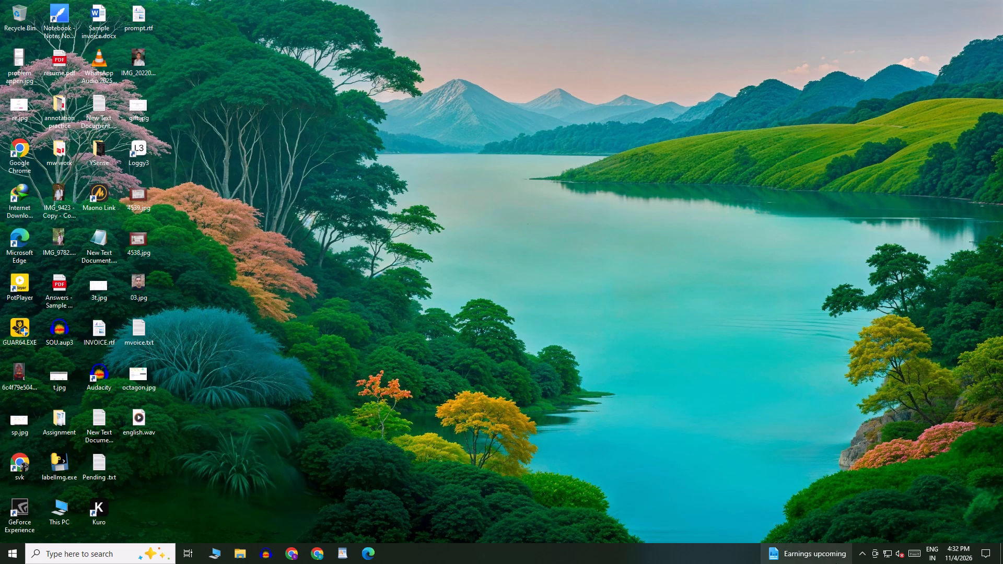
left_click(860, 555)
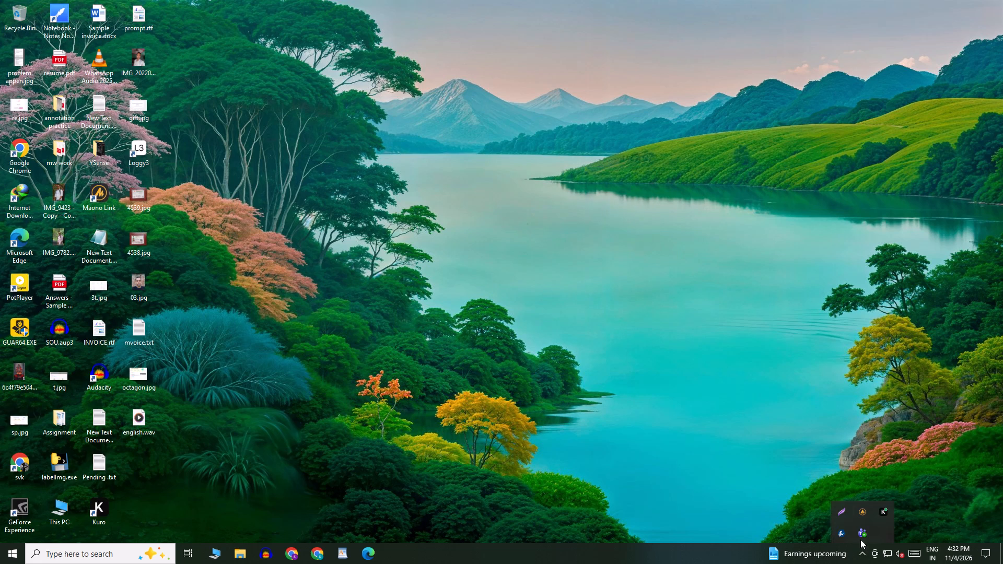